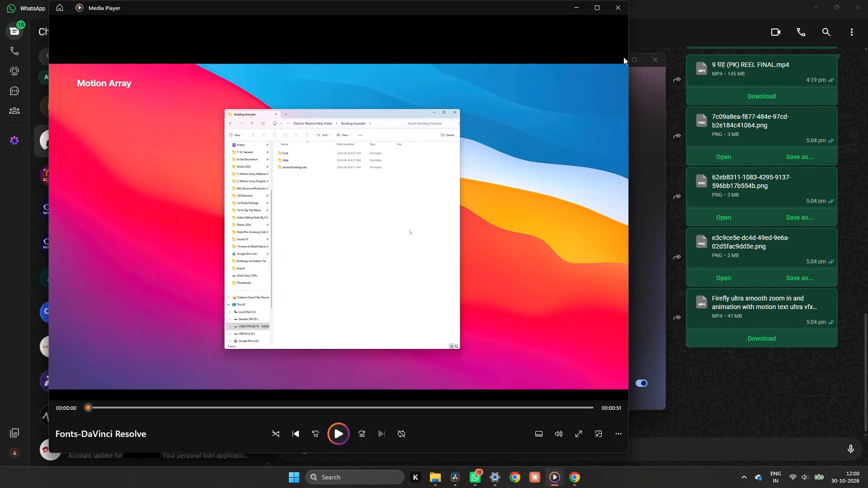
# Clear the desktop by closing the Media Player video and the Chrome profile chooser and minimizing WhatsApp.
pyautogui.click(622, 9)
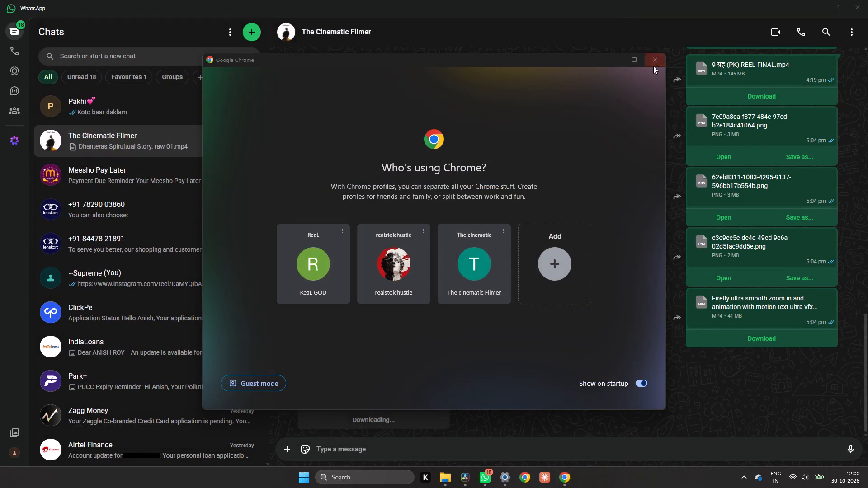
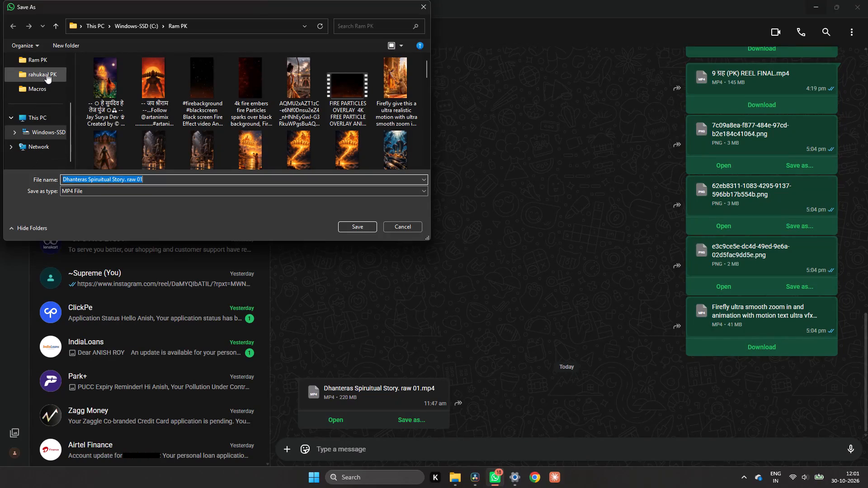
# Create a new folder in the root of the Windows-SSD (C:) drive and start its name with "D".
pyautogui.click(47, 113)
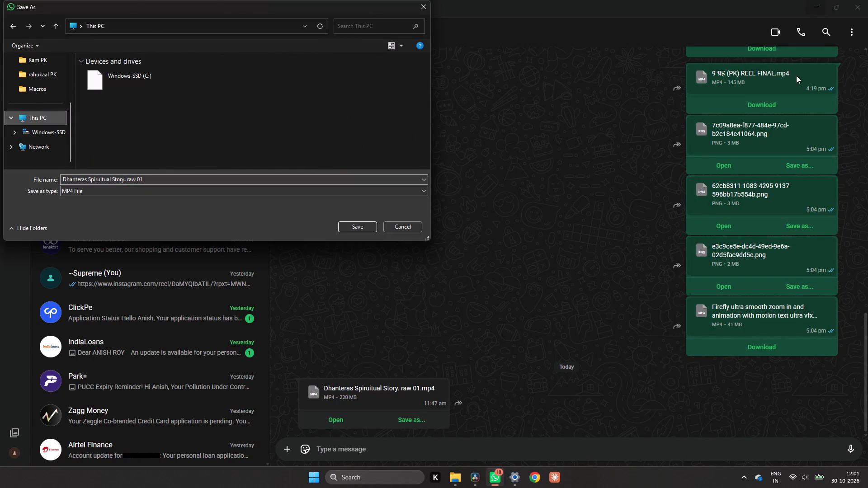
pyautogui.doubleClick(156, 80)
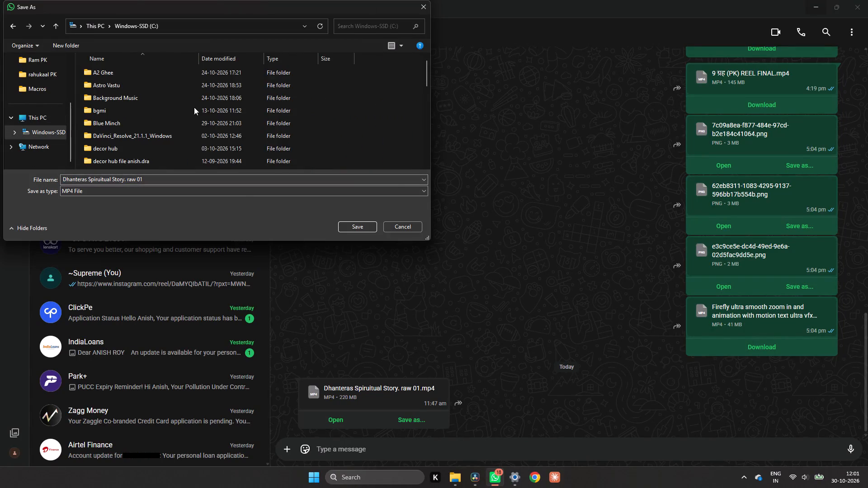
pyautogui.rightClick(361, 143)
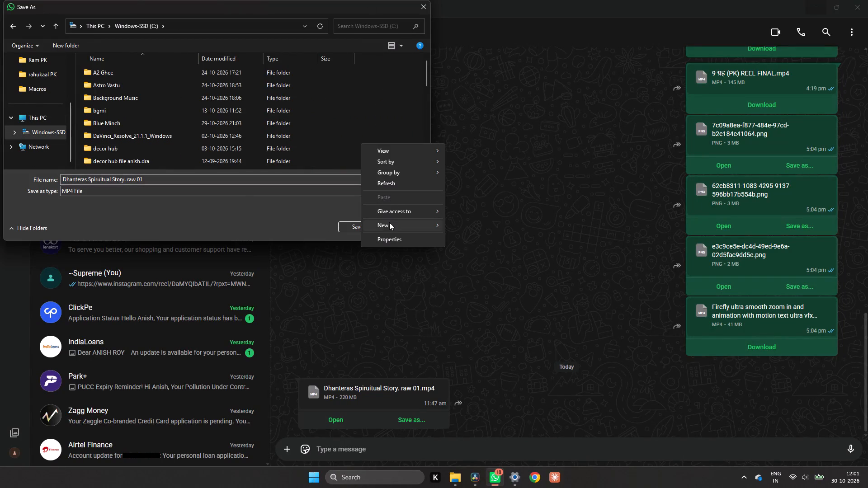
pyautogui.click(389, 223)
pyautogui.click(451, 225)
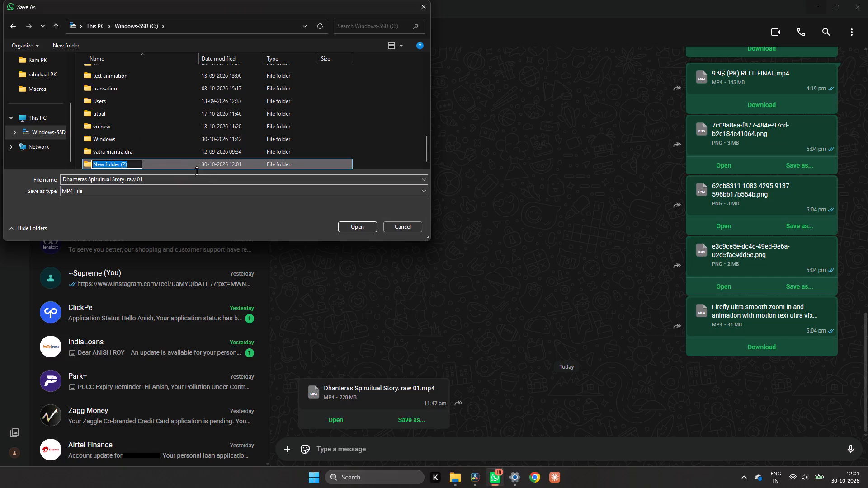
pyautogui.press('BackSpace')
pyautogui.press('BackSpace')
pyautogui.press('BackSpace')
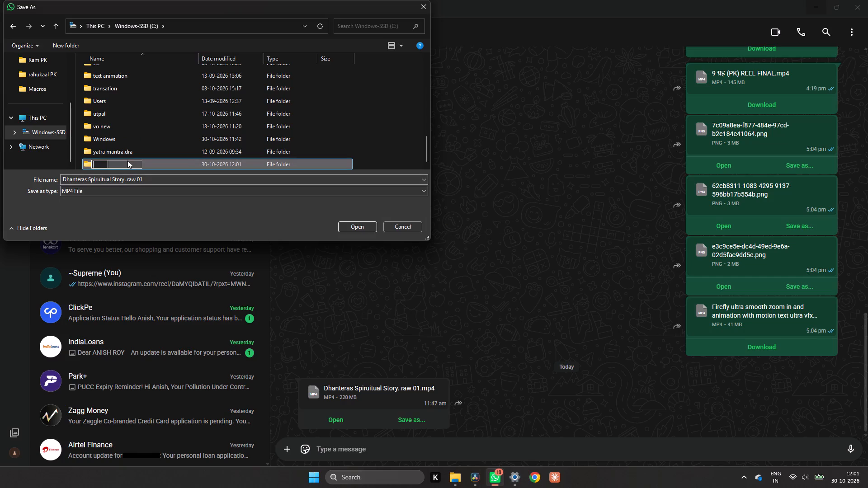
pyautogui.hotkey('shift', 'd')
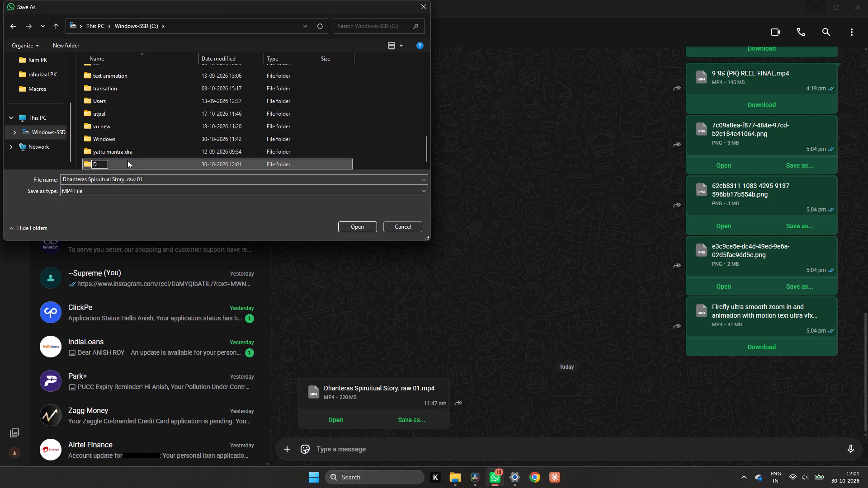
# Name the new folder on the Windows-SSD (C:) drive "Dhanteras PK".
pyautogui.write('hanteras')
pyautogui.press('space')
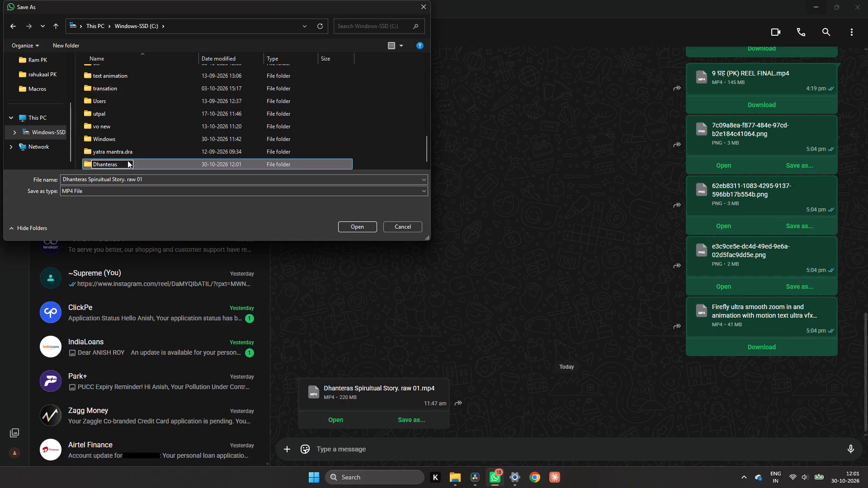
pyautogui.hotkey('shift', '"')
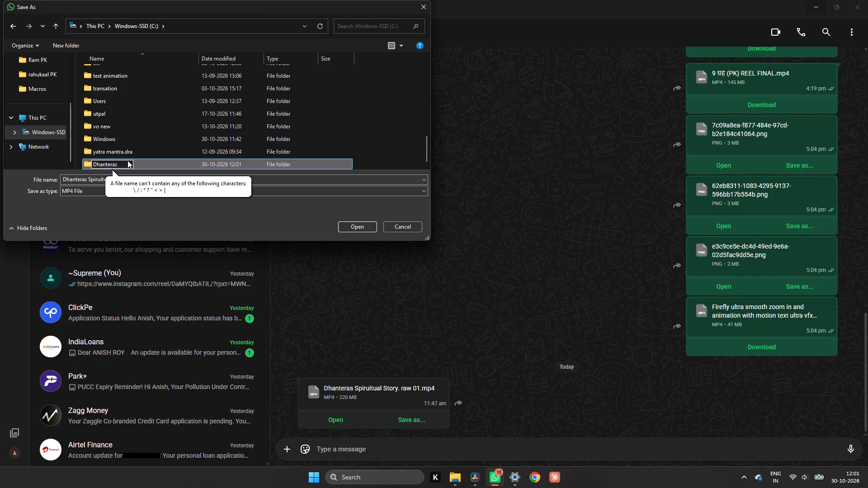
pyautogui.press('BackSpace')
pyautogui.press('space')
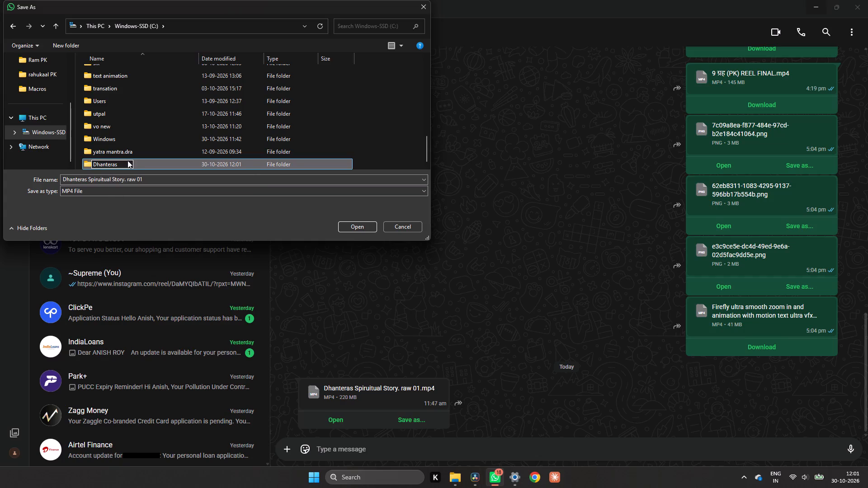
pyautogui.write('PK')
pyautogui.press('Return')
# Save the video "Dhanteras Spiruitual Story. raw 01" as an MP4 file inside the Dhanteras PK folder.
pyautogui.moveTo(0, 0); pyautogui.dragTo(527, 208, button='right')
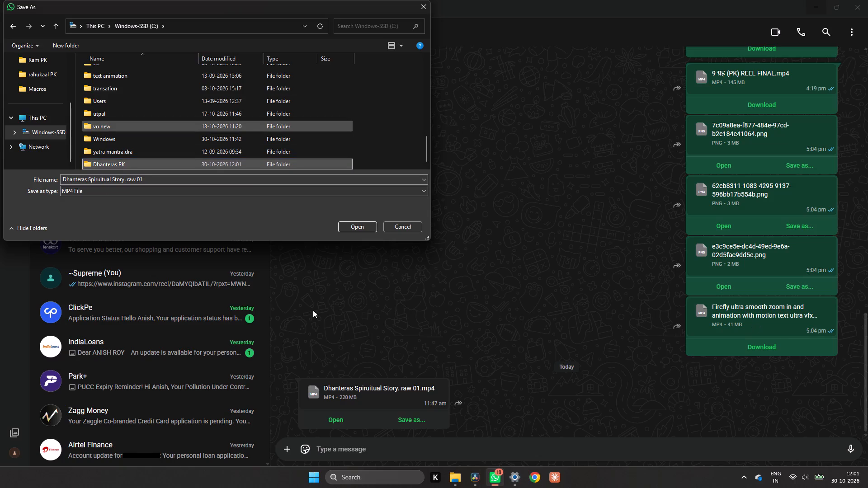
pyautogui.click(344, 231)
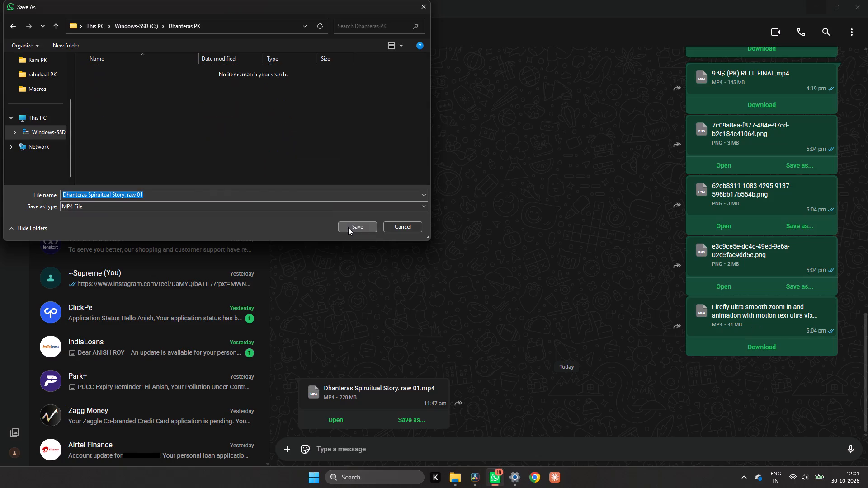
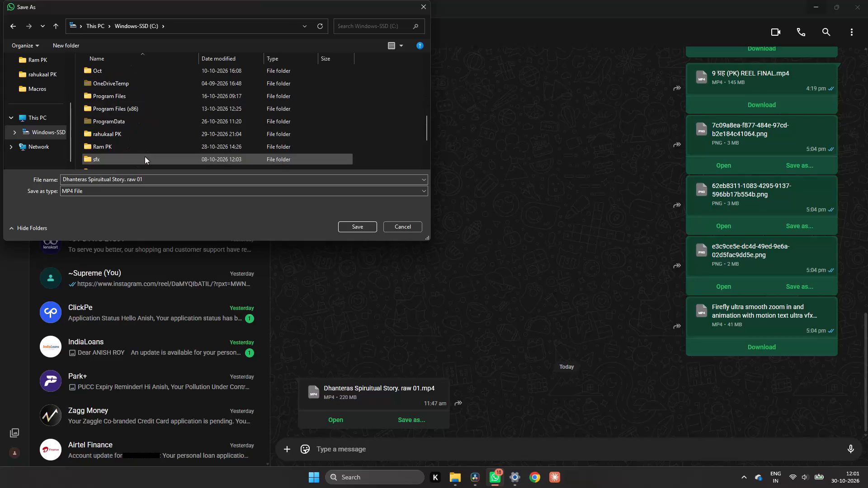
# Find the Dhanteras PK folder on the Windows-SSD (C:) drive and open it as the save location for the video.
pyautogui.scroll(-8, 145, 156)
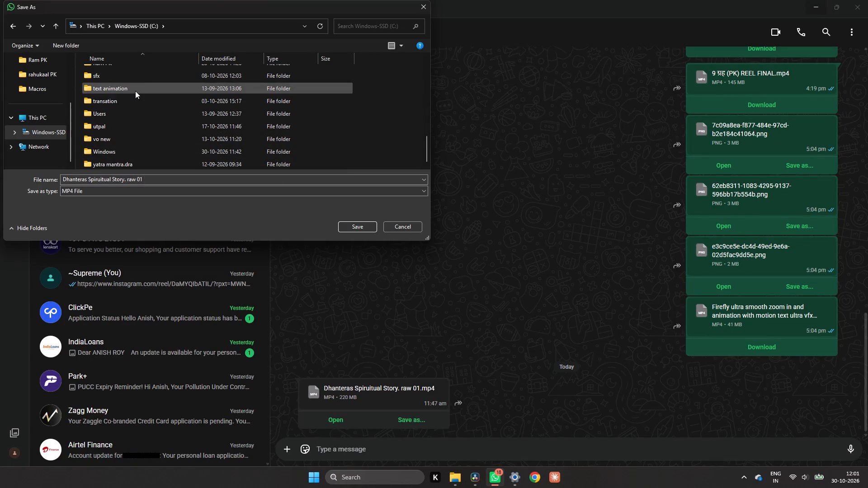
pyautogui.scroll(2, 135, 91)
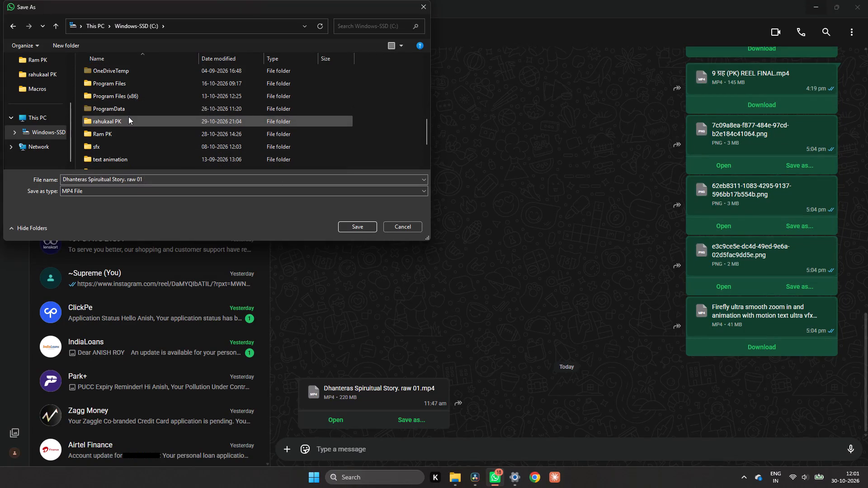
pyautogui.scroll(2, 147, 80)
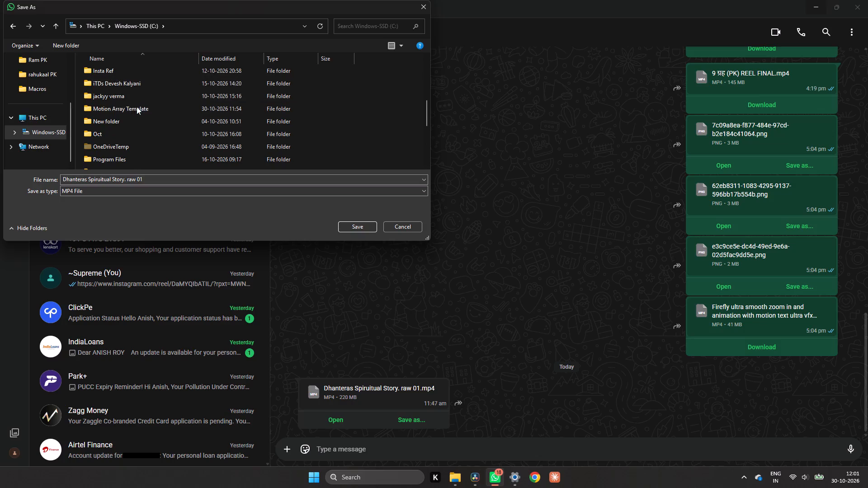
pyautogui.scroll(3, 137, 107)
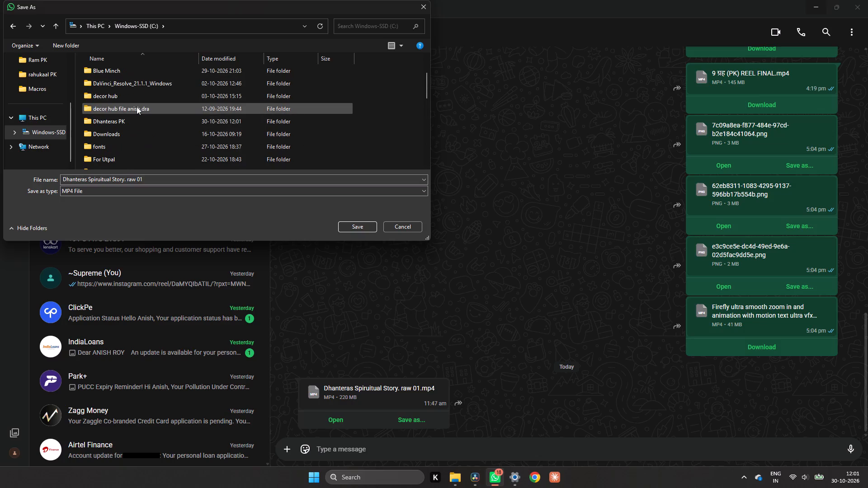
pyautogui.doubleClick(133, 117)
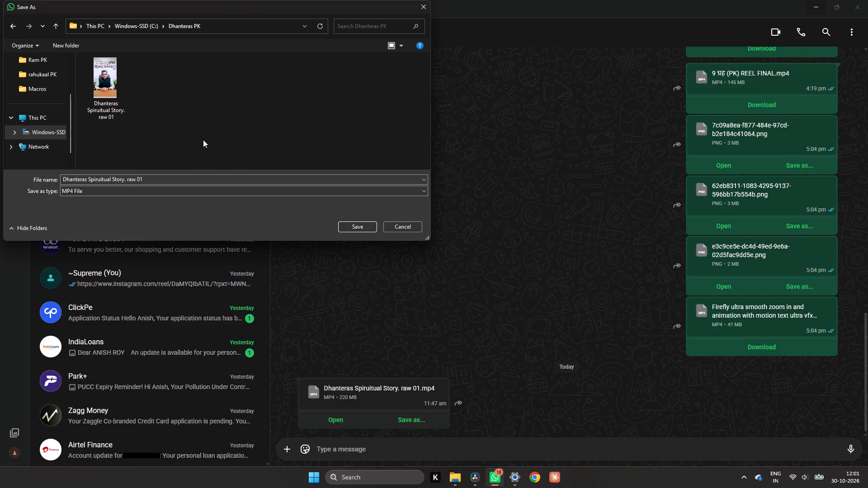
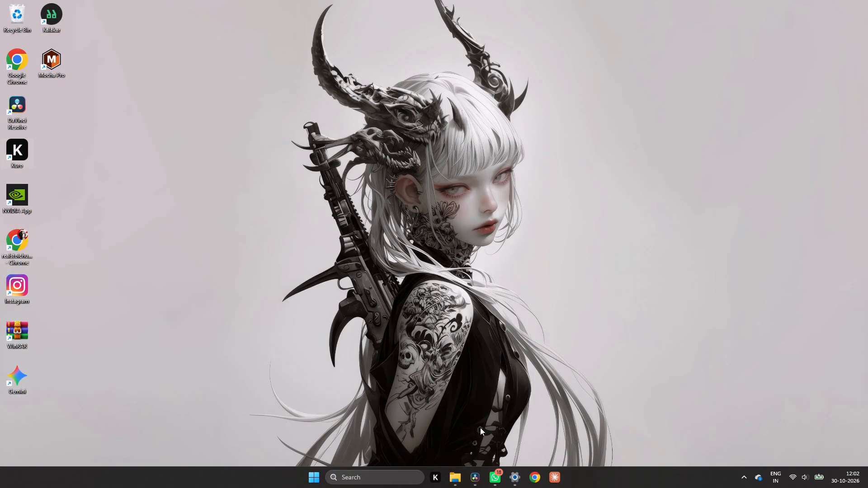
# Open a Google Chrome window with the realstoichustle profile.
pyautogui.click(533, 482)
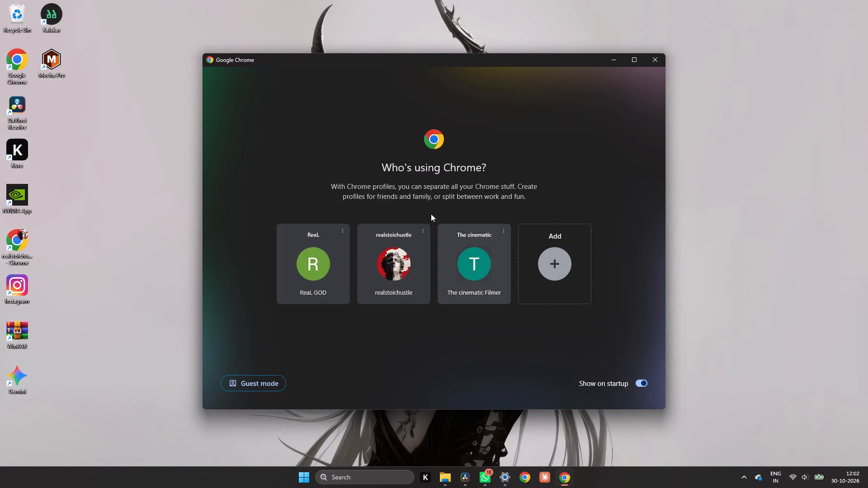
pyautogui.click(384, 263)
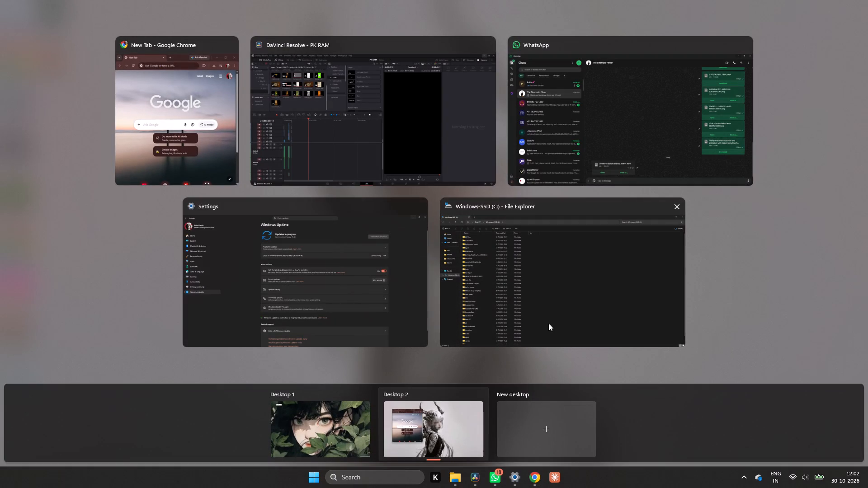
# Switch to Desktop 1 and bring up the Chrome window with the YouTube video on storytelling tips for video editors.
pyautogui.click(358, 437)
pyautogui.click(536, 466)
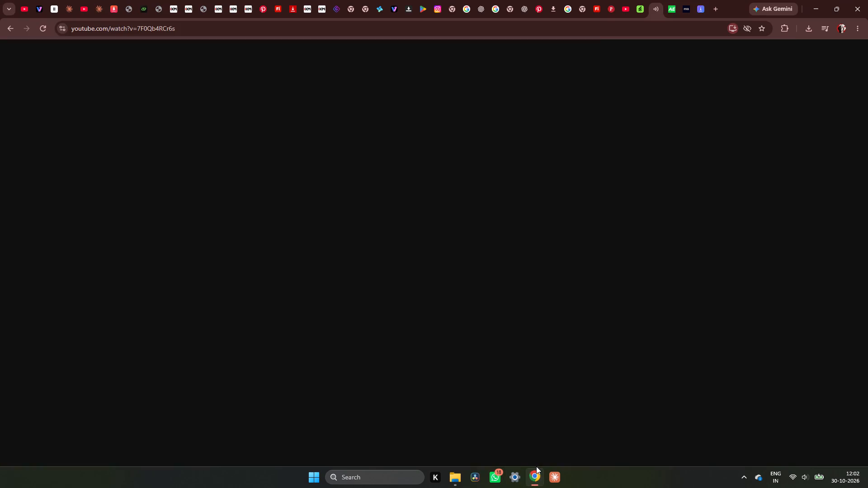
pyautogui.click(362, 221)
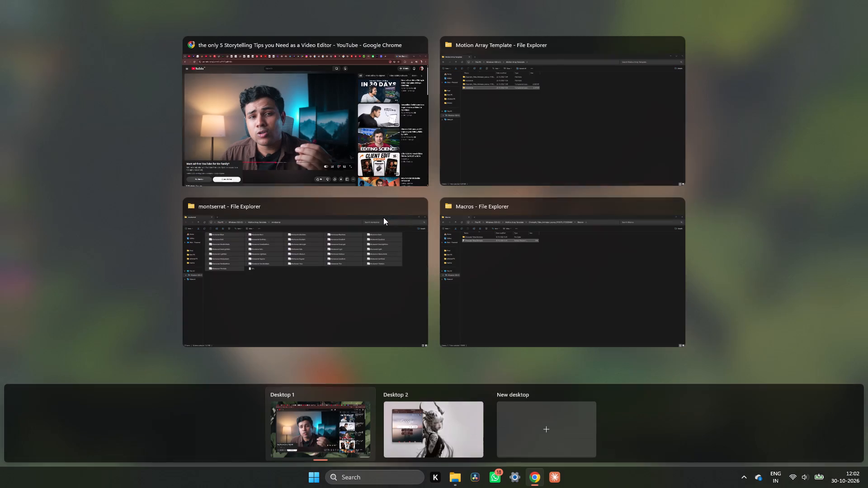
# Close the Chrome window playing the YouTube video on storytelling tips for video editors.
pyautogui.click(416, 47)
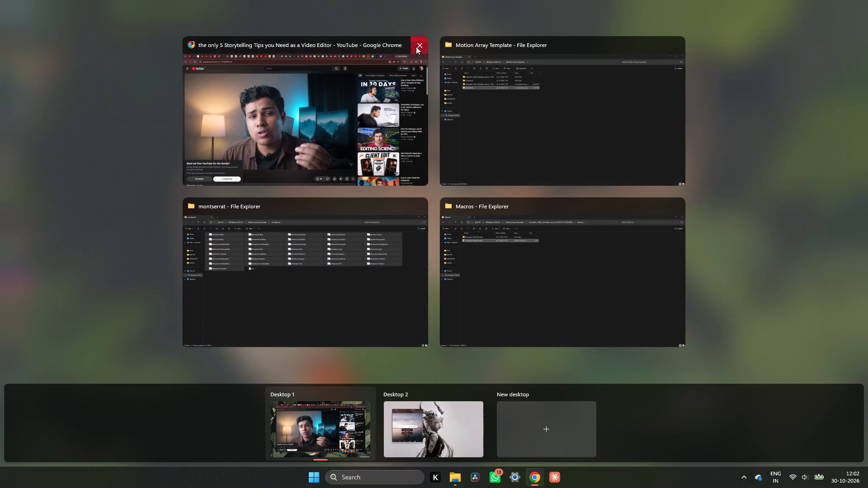
# Close the YouTube Chrome window and the Macros, montserrat and Motion Array Template File Explorer windows on Desktop 1.
pyautogui.doubleClick(416, 47)
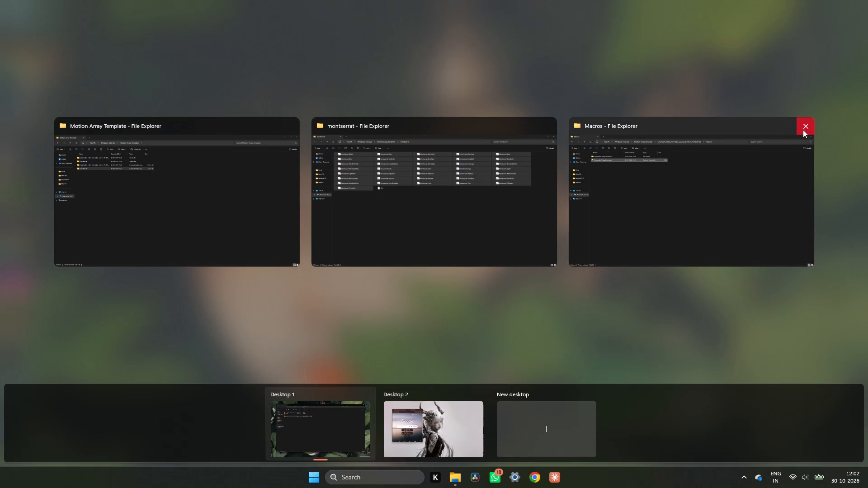
pyautogui.click(807, 123)
pyautogui.click(675, 127)
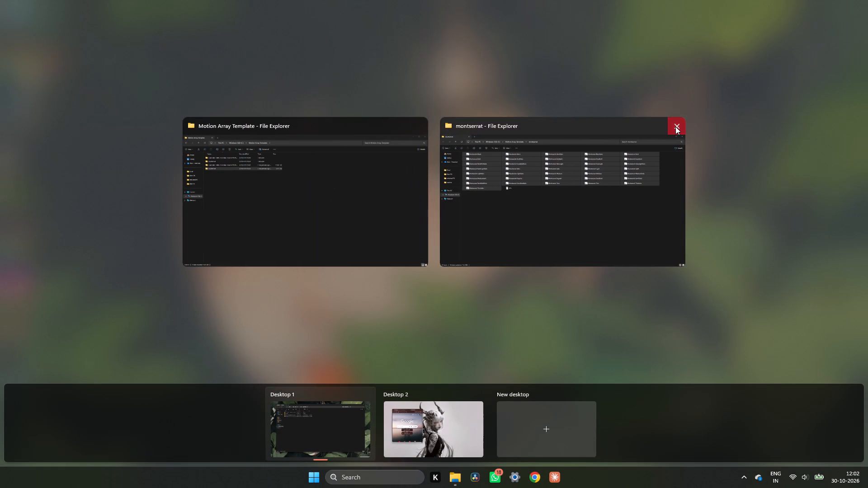
pyautogui.click(551, 130)
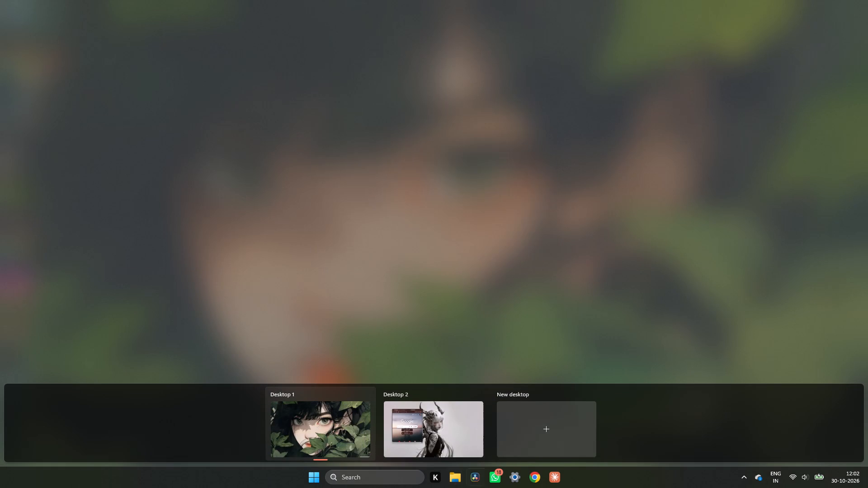
# Remove the virtual desktop Desktop 2.
pyautogui.click(481, 391)
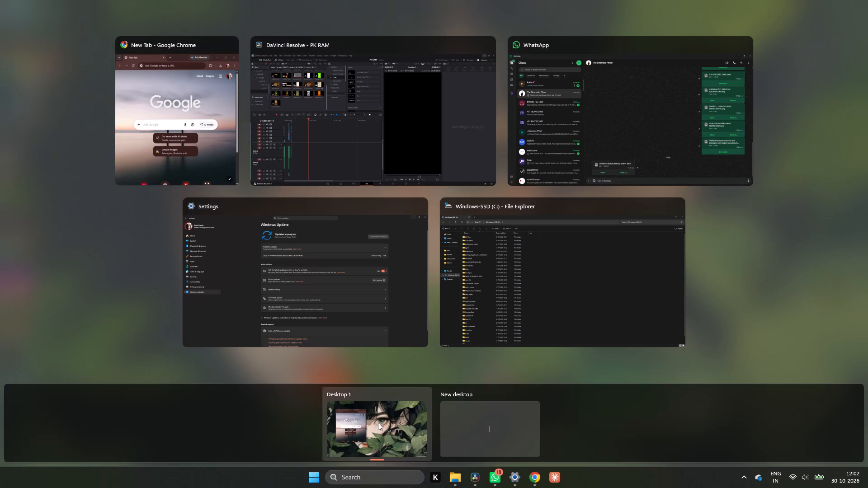
# Close all remaining windows: Windows-SSD (C:), Settings, DaVinci Resolve, the Chrome new tab and WhatsApp.
pyautogui.click(685, 202)
pyautogui.click(685, 202)
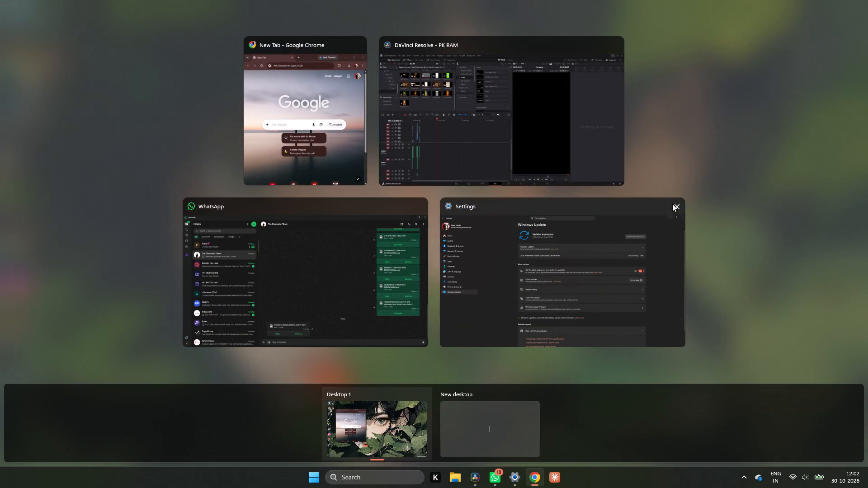
pyautogui.click(673, 211)
pyautogui.click(611, 44)
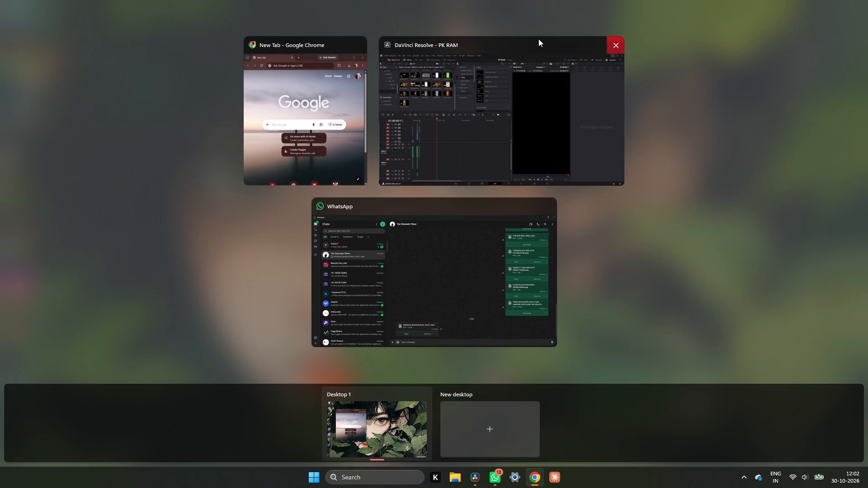
pyautogui.click(486, 50)
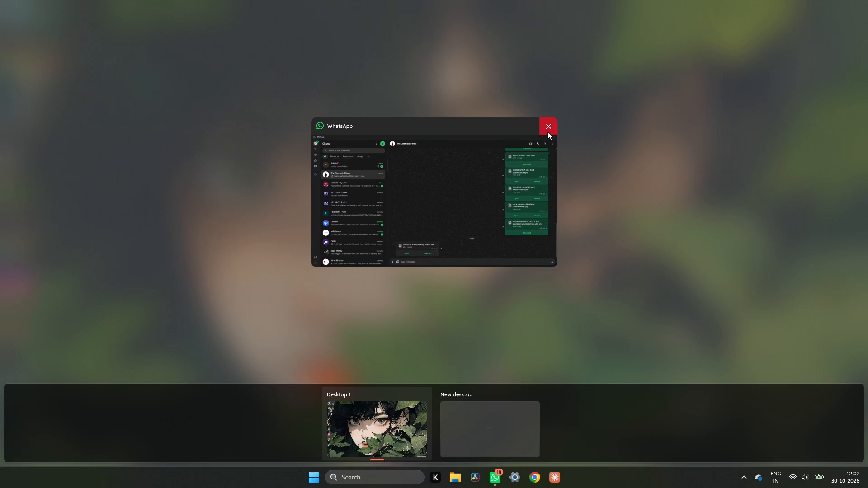
pyautogui.click(547, 127)
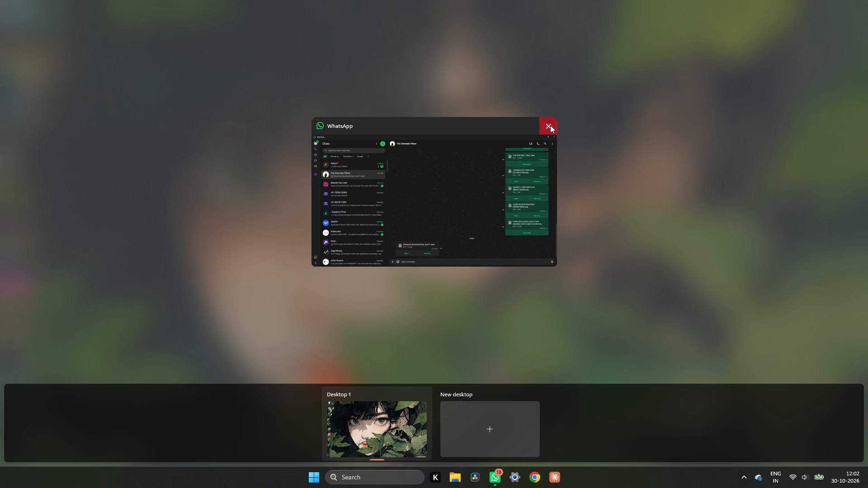
pyautogui.tripleClick(550, 125)
pyautogui.click(550, 125)
pyautogui.click(556, 151)
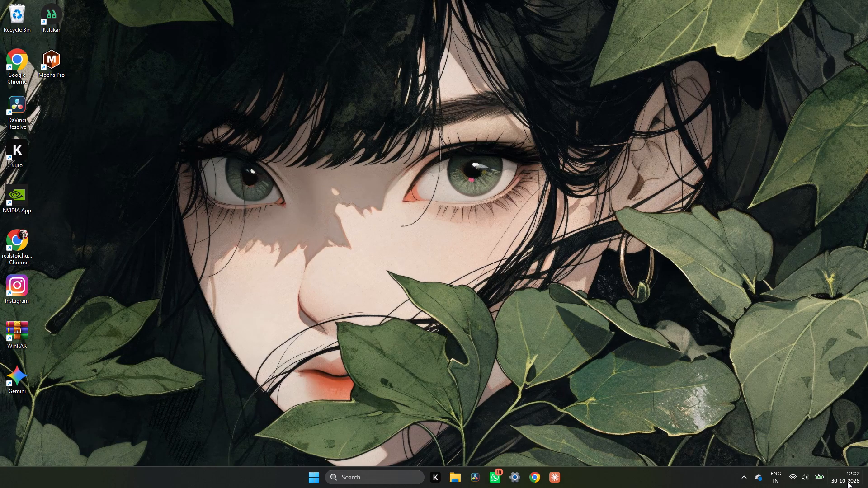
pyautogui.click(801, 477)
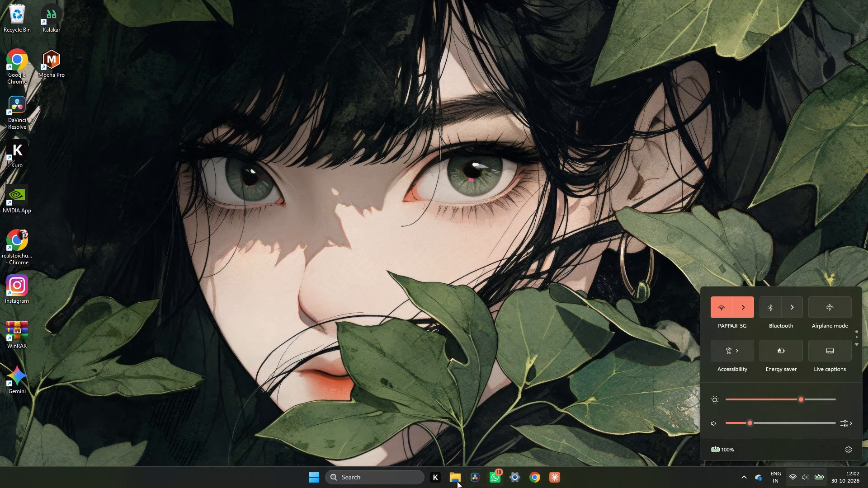
# Launch the Kuro app.
pyautogui.click(436, 477)
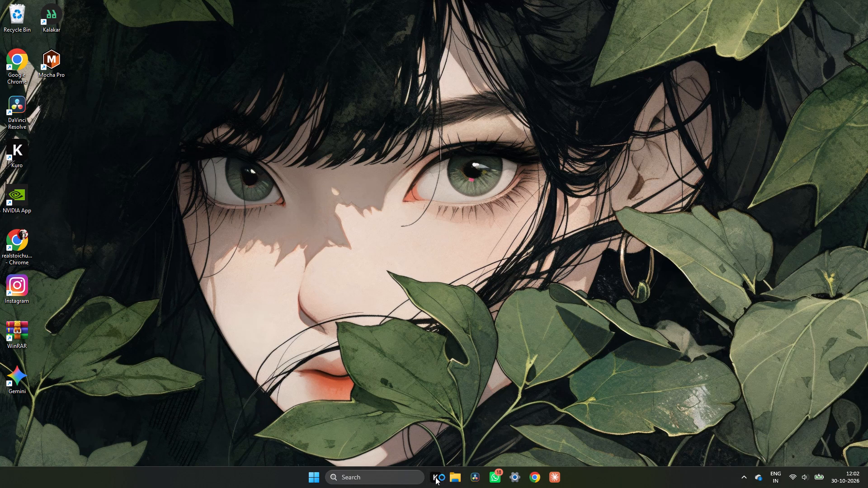
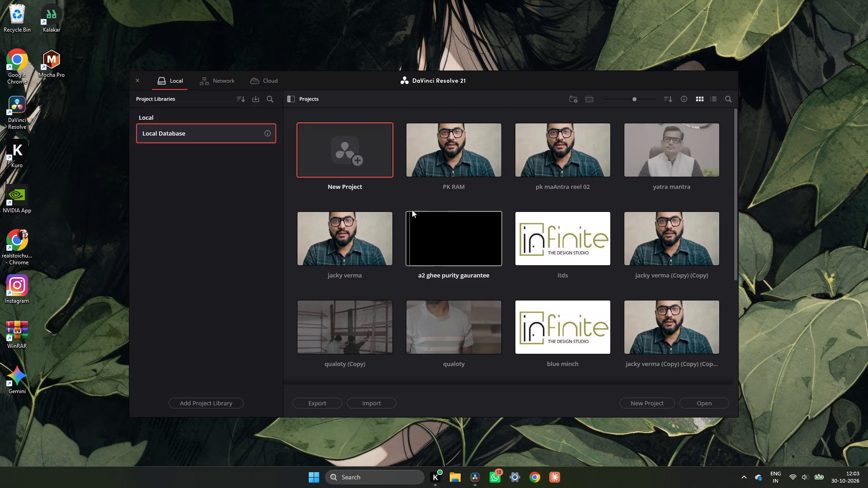
# Open the PK RAM project from the Local Database library in DaVinci Resolve.
pyautogui.doubleClick(438, 172)
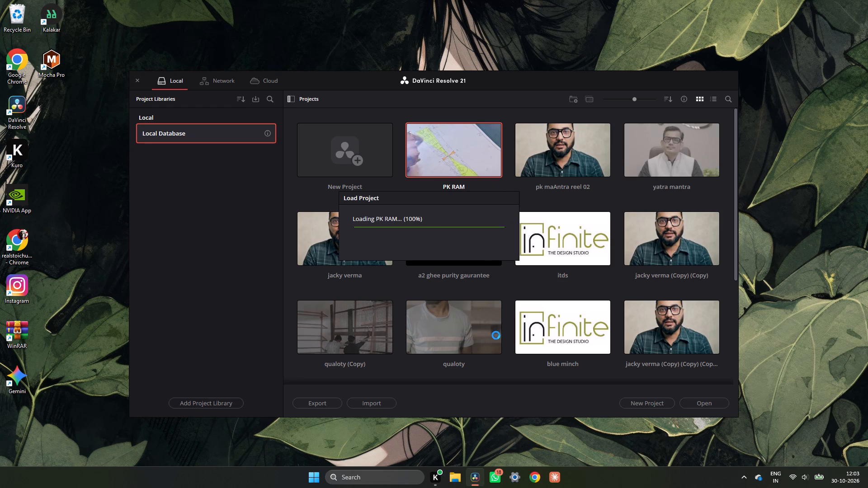
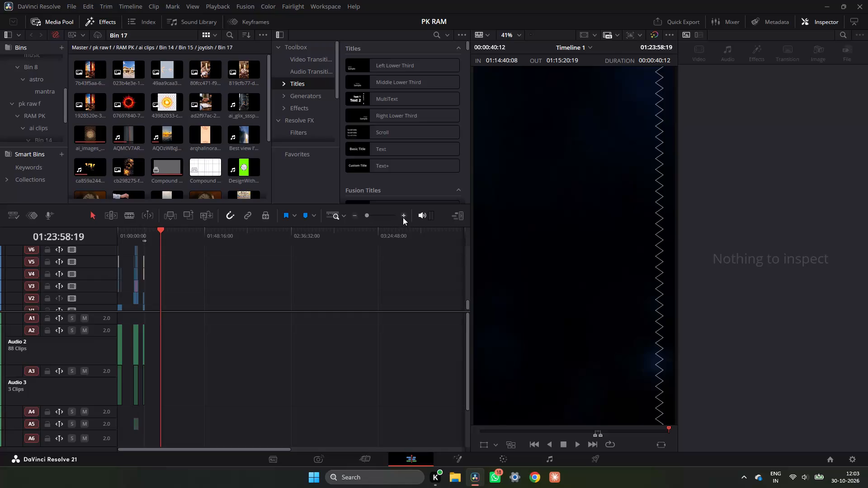
# Play the start of the edited reel section around 01:09:10 on the PK RAM timeline to check its captions.
pyautogui.tripleClick(403, 215)
pyautogui.click(403, 215)
pyautogui.scroll(1, 341, 294)
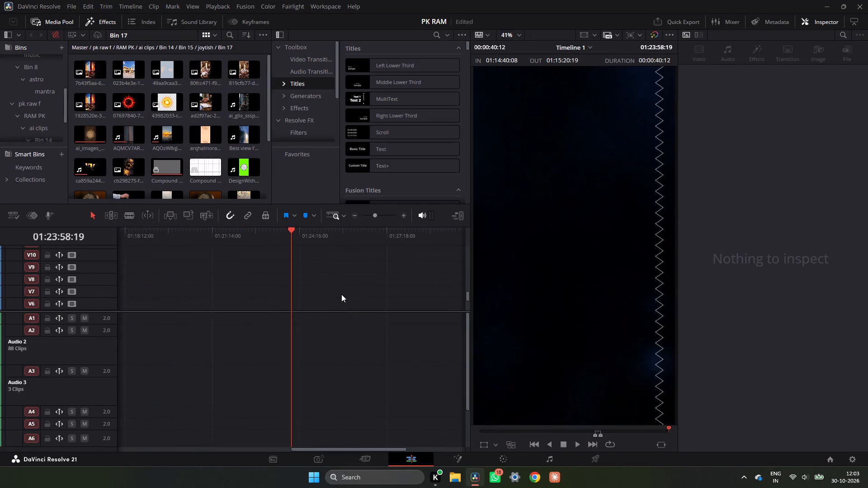
pyautogui.scroll(2, 341, 294)
pyautogui.keyDown('ctrl'); pyautogui.scroll(5, 346, 295); pyautogui.keyUp('ctrl')
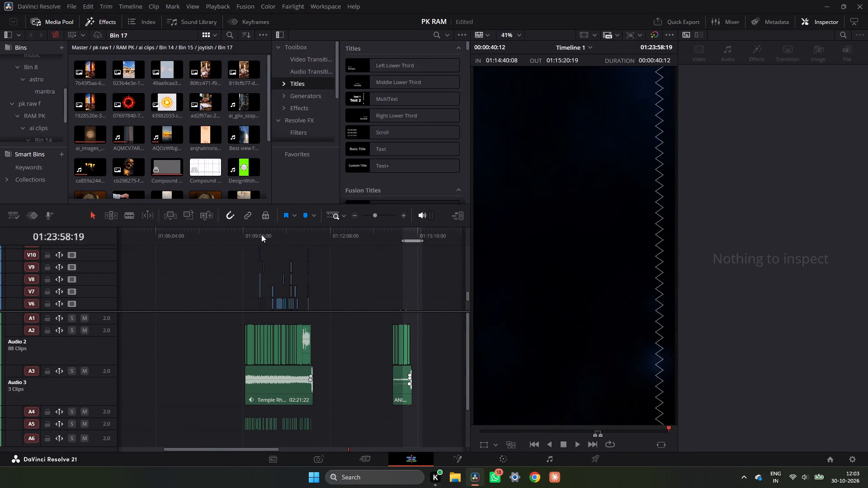
pyautogui.click(250, 231)
pyautogui.click(243, 232)
pyautogui.press('space')
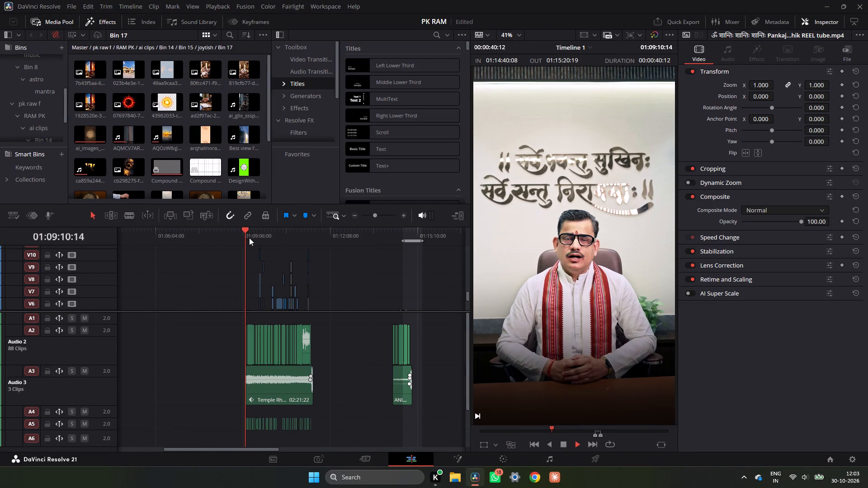
pyautogui.press('space')
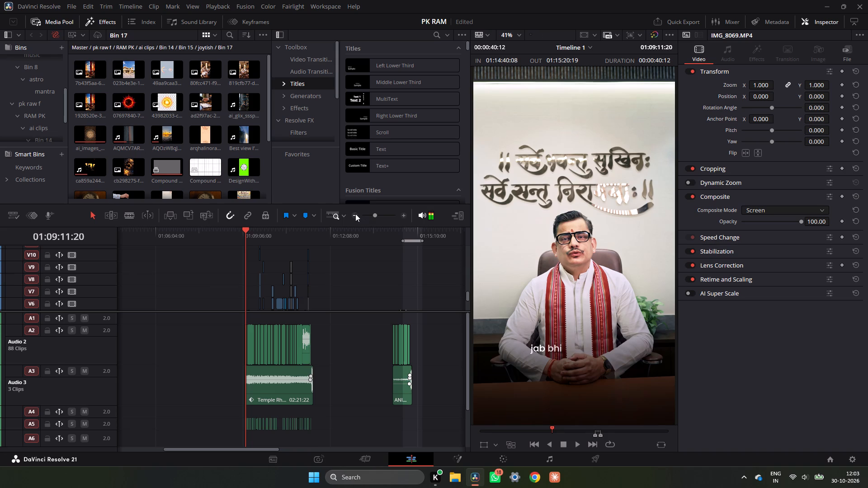
pyautogui.tripleClick(356, 214)
# Open the decor hub file anish project from the Local Database library and look over its timeline.
pyautogui.doubleClick(828, 462)
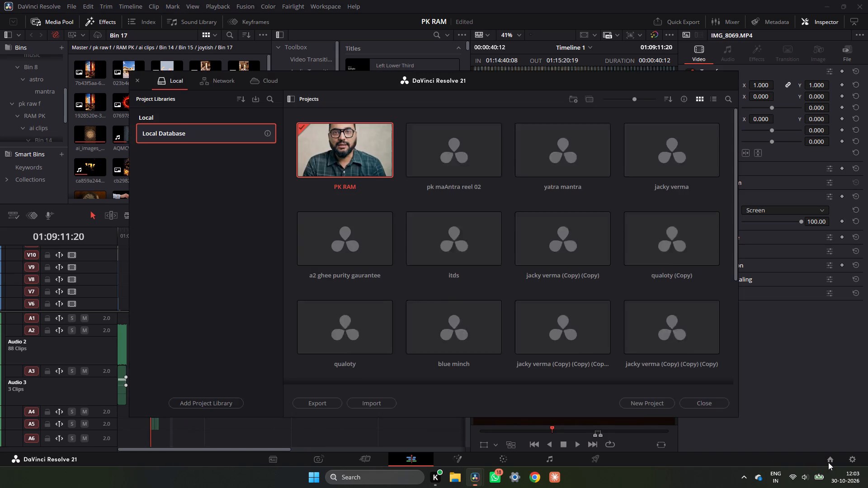
pyautogui.scroll(-5, 622, 324)
pyautogui.scroll(-5, 505, 321)
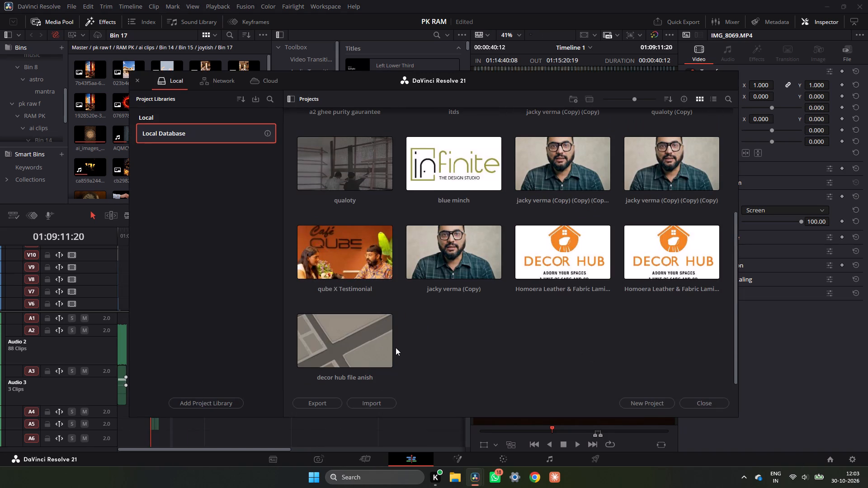
pyautogui.click(292, 353)
pyautogui.doubleClick(322, 352)
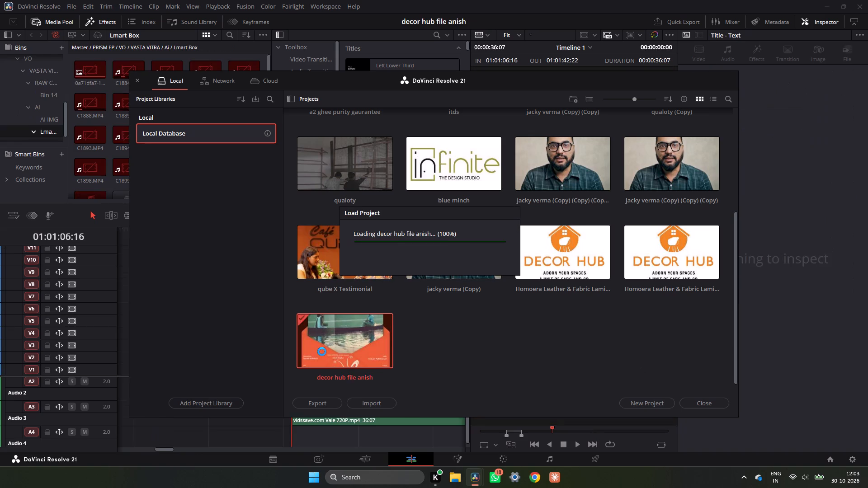
pyautogui.scroll(-4, 359, 353)
pyautogui.keyDown('ctrl'); pyautogui.scroll(-3, 387, 353); pyautogui.keyUp('ctrl')
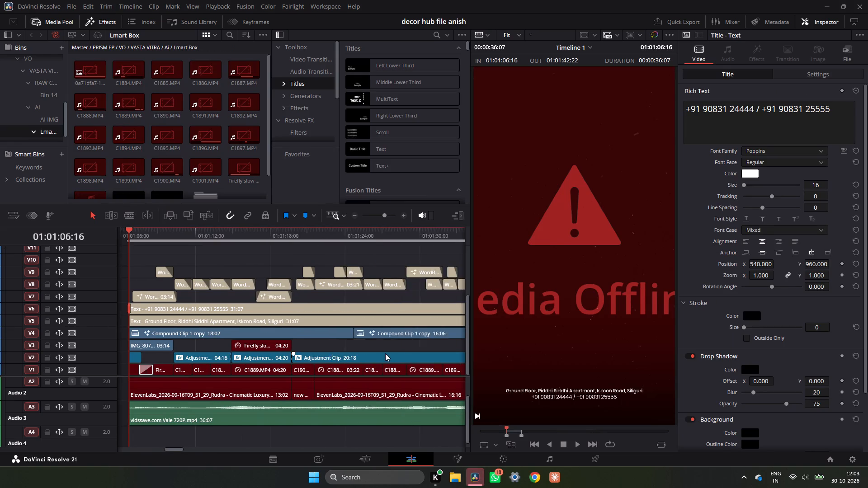
pyautogui.keyDown('ctrl'); pyautogui.scroll(-3, 385, 353); pyautogui.keyUp('ctrl')
pyautogui.keyDown('ctrl'); pyautogui.scroll(4, 374, 355); pyautogui.keyUp('ctrl')
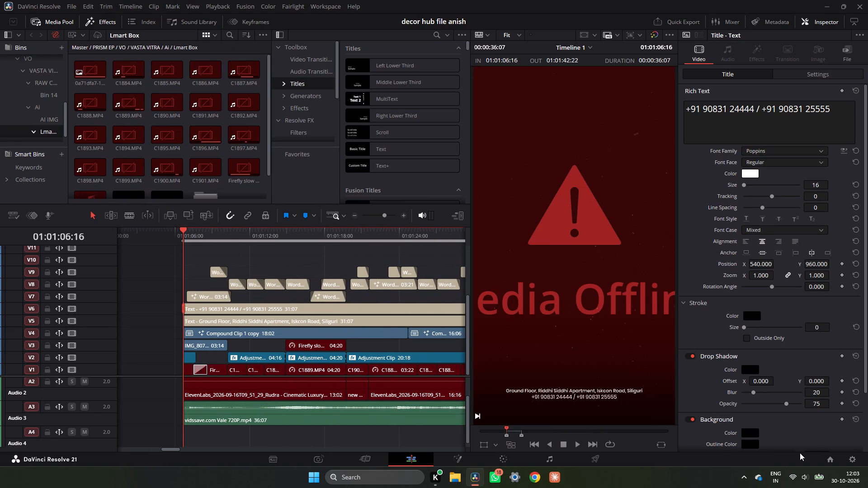
# Open the original Homoera Leather & Fabric Laminates project from the Local Database library to view its timeline.
pyautogui.click(831, 459)
pyautogui.doubleClick(589, 277)
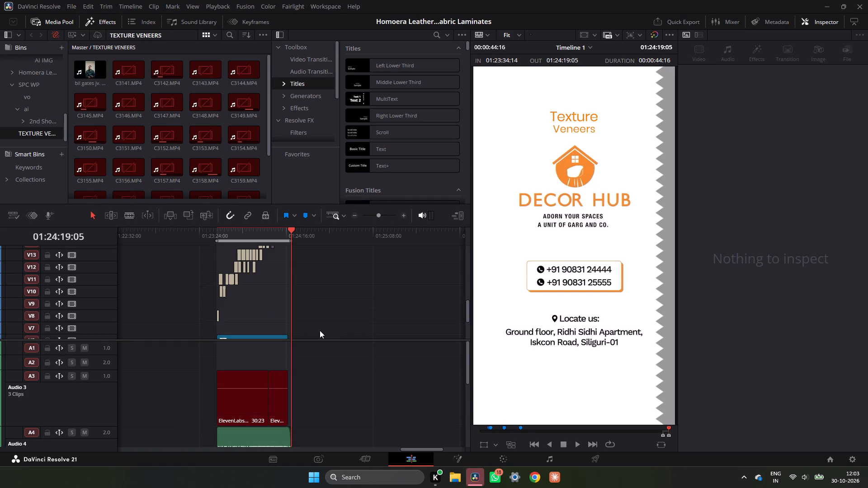
# Open the Homoera Leather & Fabric Laminates (Copy) project from the Local Database library to view its timeline.
pyautogui.click(828, 460)
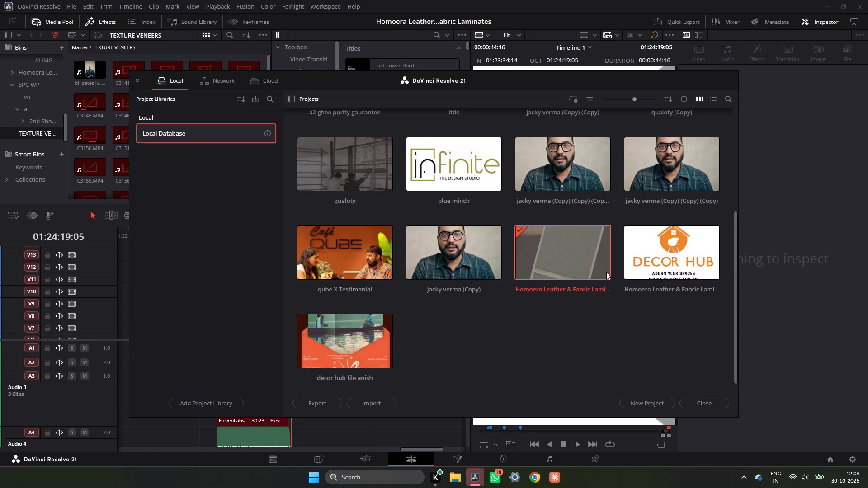
pyautogui.doubleClick(637, 261)
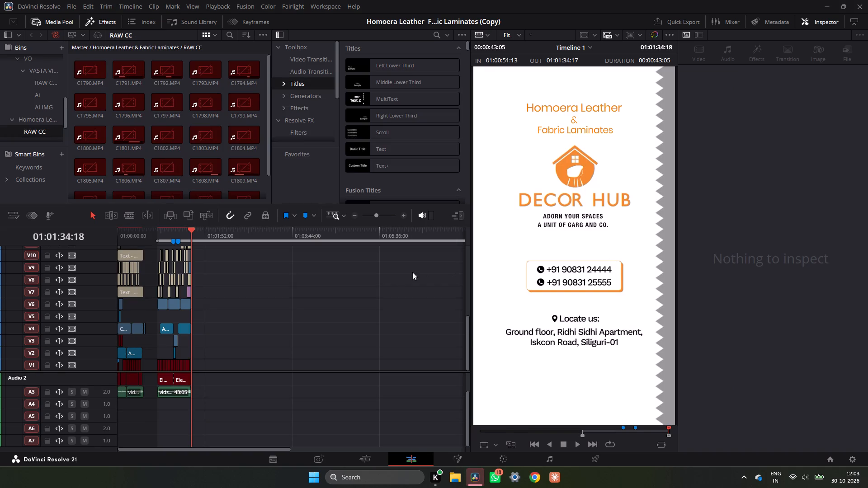
# Bring up the Local Database project library again to choose another project.
pyautogui.click(835, 457)
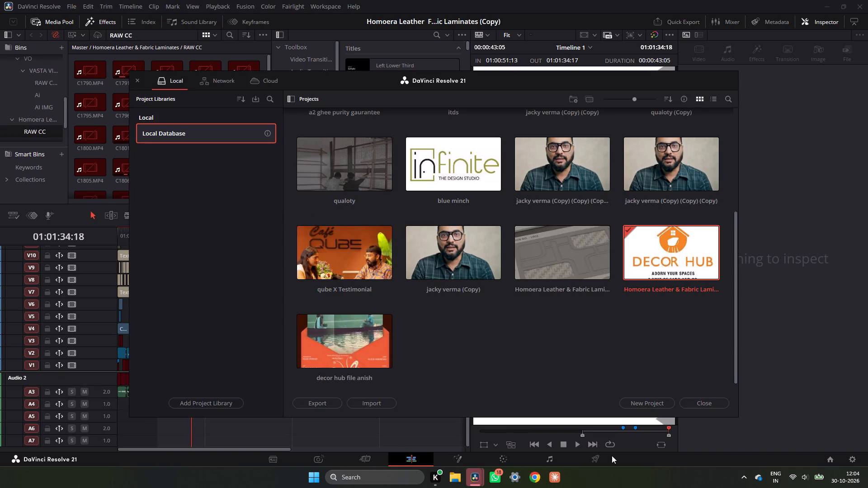
# Switch to File Explorer and play the Vastra Vista. Decor Hub. Reel video from the recent files.
pyautogui.click(461, 474)
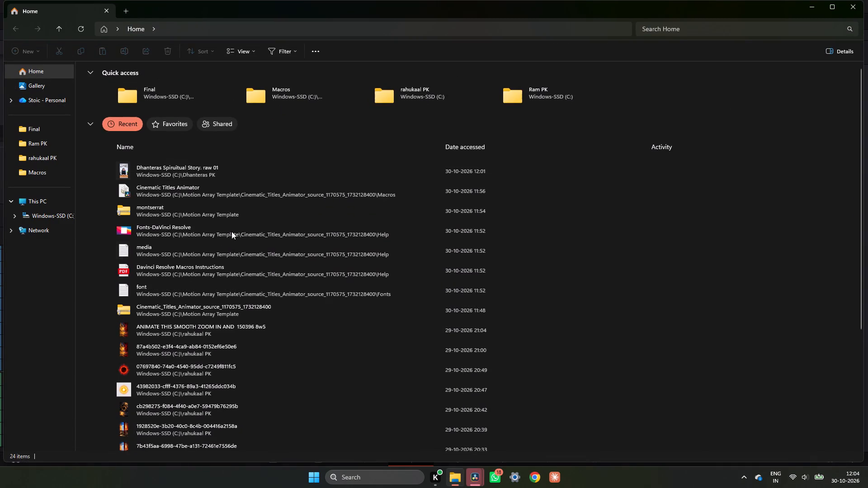
pyautogui.scroll(-15, 219, 291)
pyautogui.scroll(-4, 208, 331)
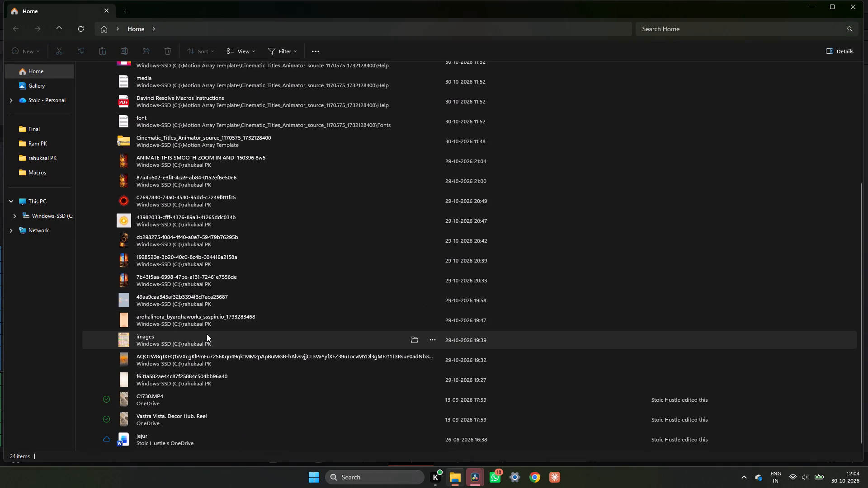
pyautogui.scroll(1, 204, 346)
pyautogui.scroll(-4, 188, 394)
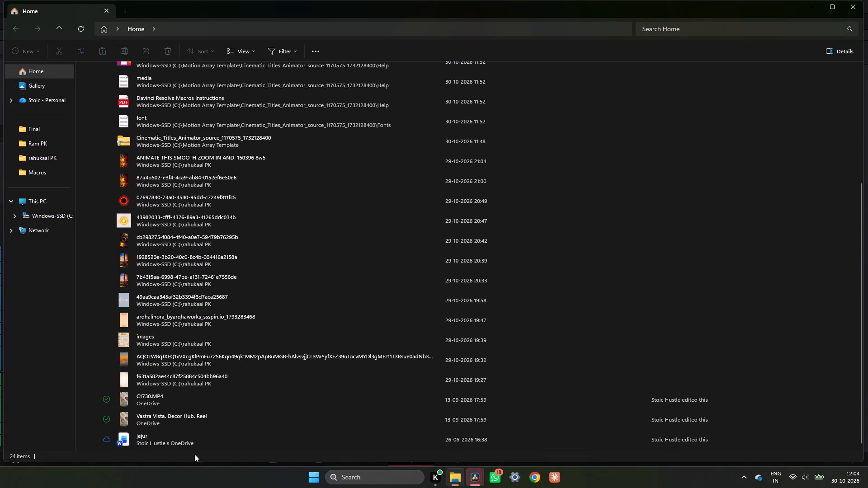
pyautogui.doubleClick(231, 421)
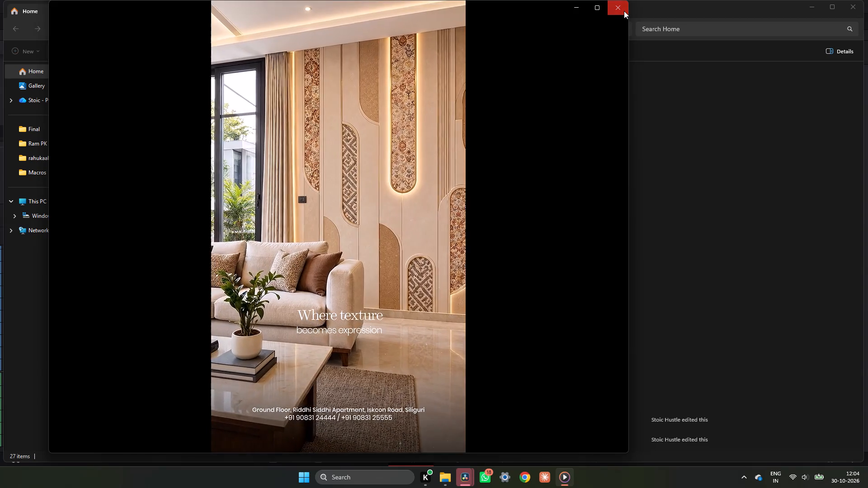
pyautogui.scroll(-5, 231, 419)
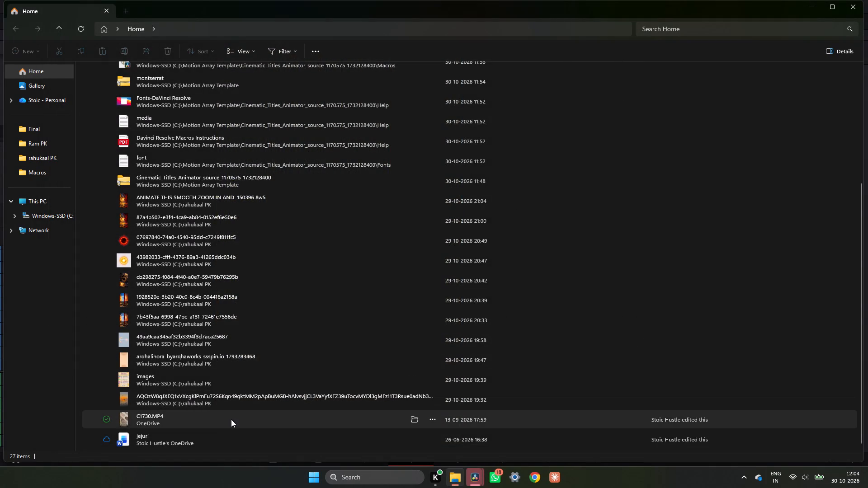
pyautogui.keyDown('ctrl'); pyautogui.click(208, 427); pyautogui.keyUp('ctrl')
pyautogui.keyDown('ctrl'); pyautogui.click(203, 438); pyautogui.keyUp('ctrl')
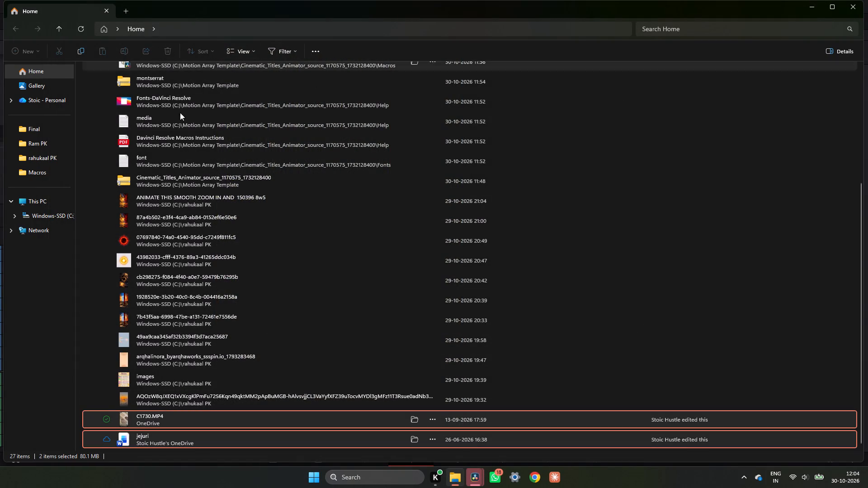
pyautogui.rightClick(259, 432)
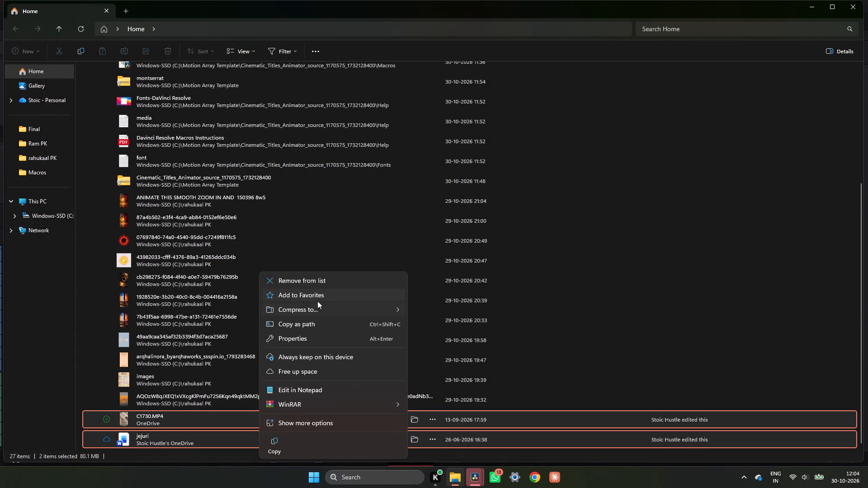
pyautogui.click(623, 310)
# Delete the ElevenLabs file and the td-setup-win-x64 installer from the vo new folder on the Windows-SSD (C:) drive.
pyautogui.click(32, 200)
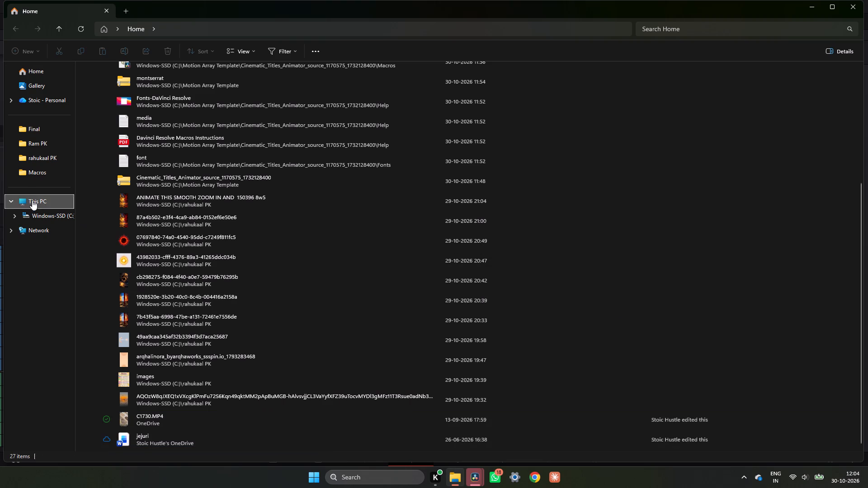
pyautogui.doubleClick(128, 96)
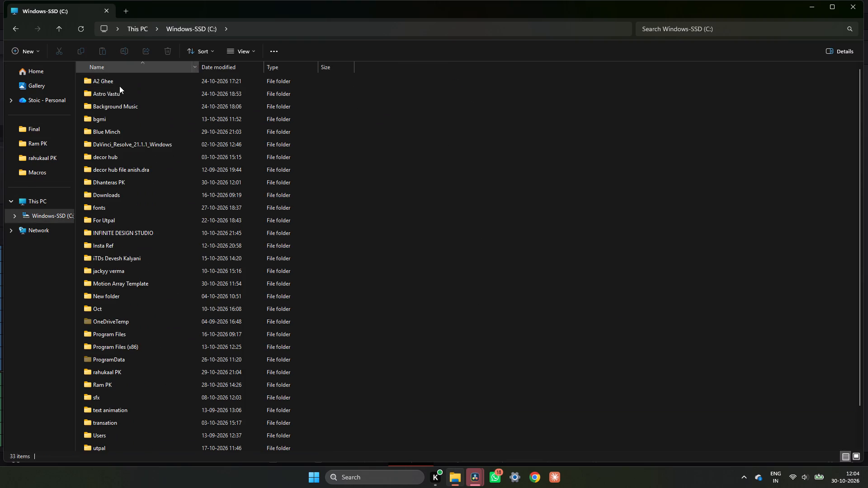
pyautogui.scroll(-8, 151, 228)
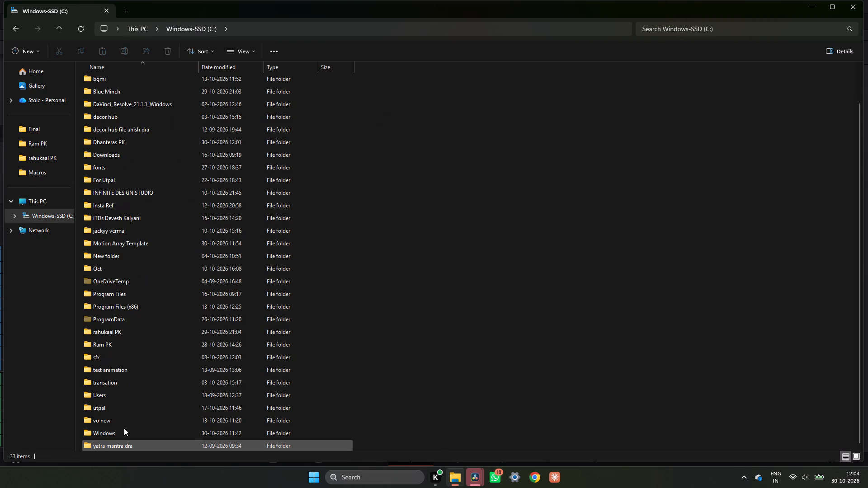
pyautogui.doubleClick(123, 423)
pyautogui.moveTo(204, 157); pyautogui.dragTo(144, 62)
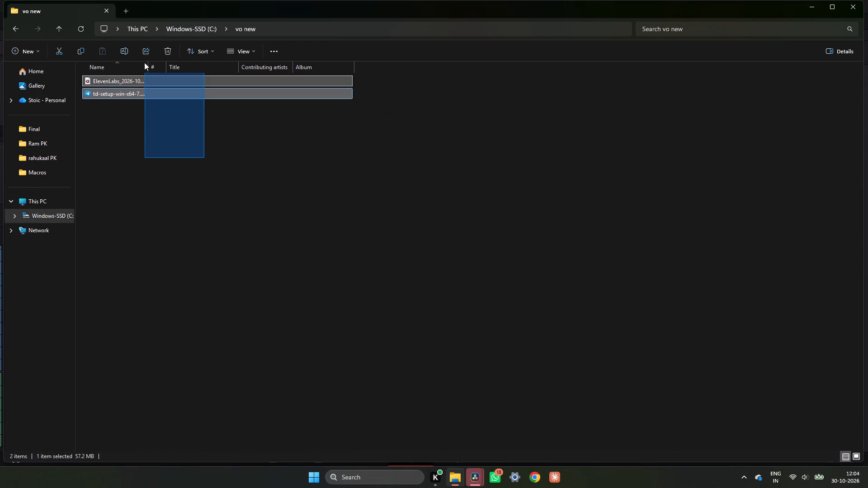
pyautogui.moveTo(144, 62); pyautogui.dragTo(141, 64)
pyautogui.click(161, 52)
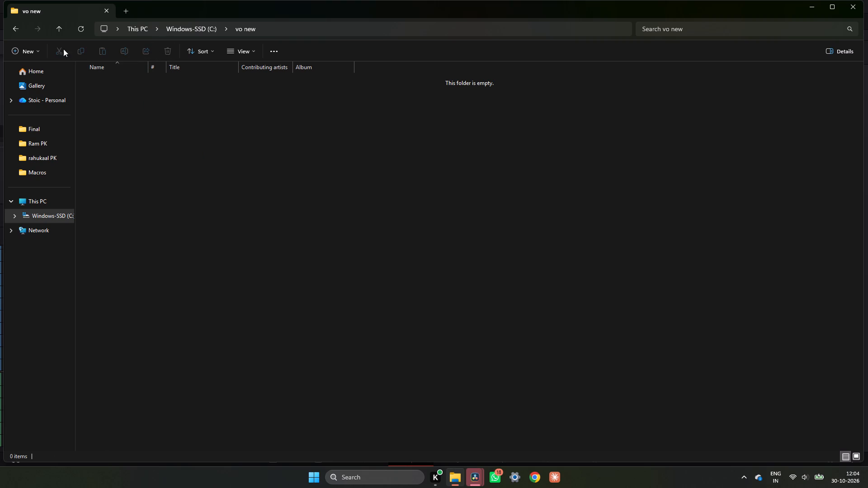
# Find the quality folder inside utpal on the C: drive and preview the kam kab tak khatam hoga. raw video.
pyautogui.click(21, 27)
pyautogui.doubleClick(130, 448)
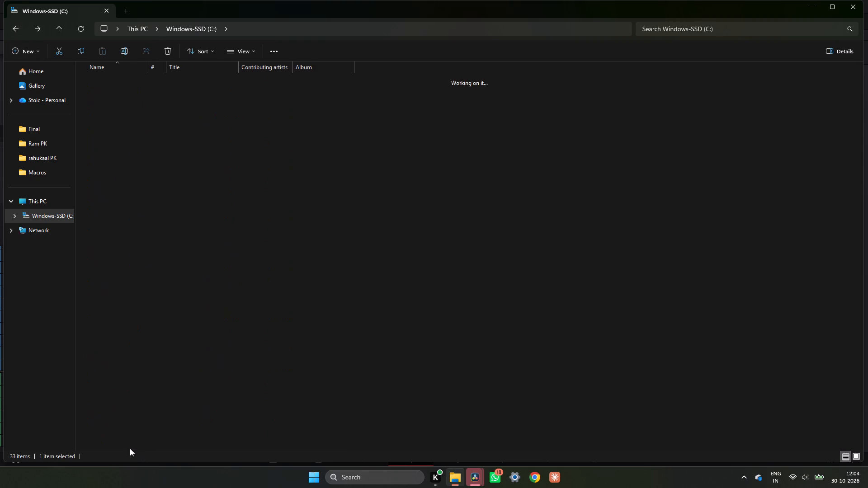
pyautogui.click(20, 23)
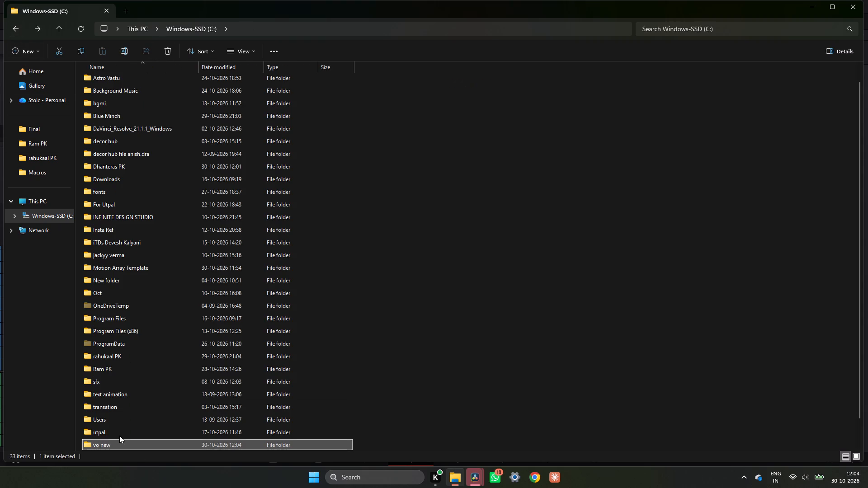
pyautogui.doubleClick(119, 436)
pyautogui.click(162, 98)
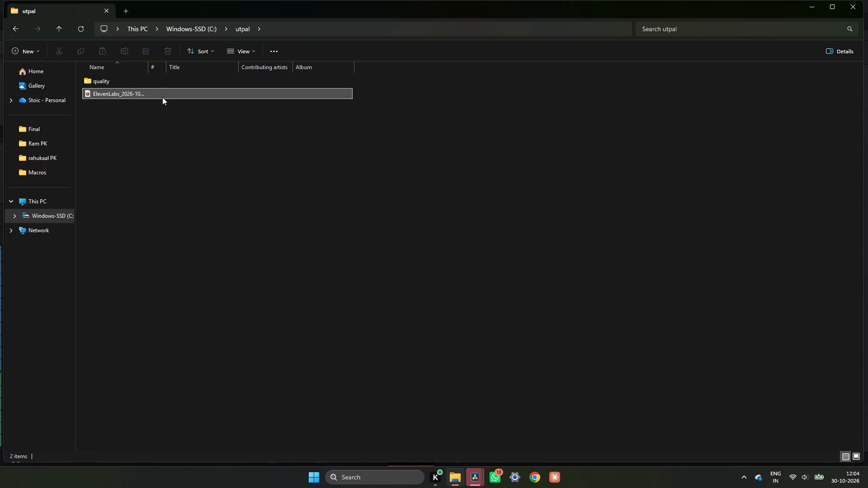
pyautogui.click(163, 88)
pyautogui.doubleClick(164, 83)
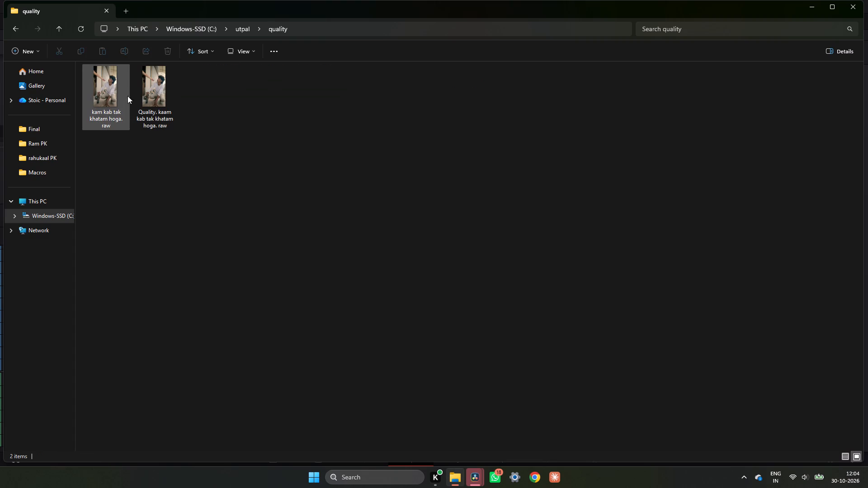
pyautogui.doubleClick(104, 78)
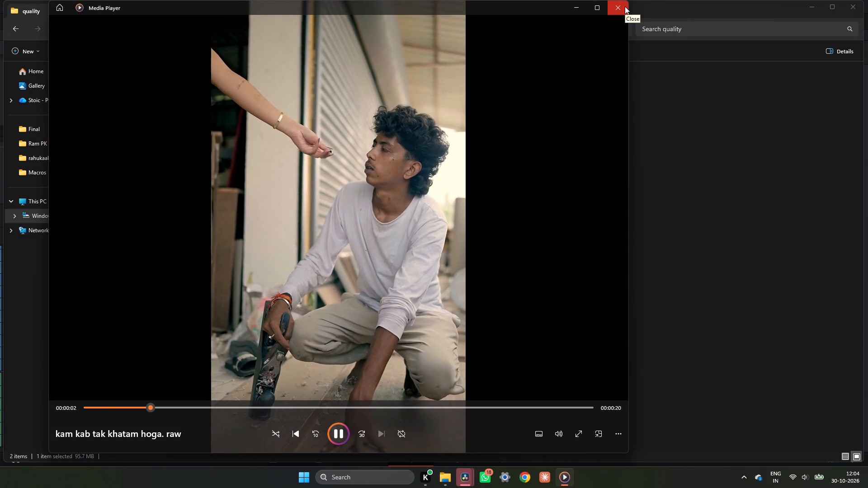
pyautogui.click(625, 6)
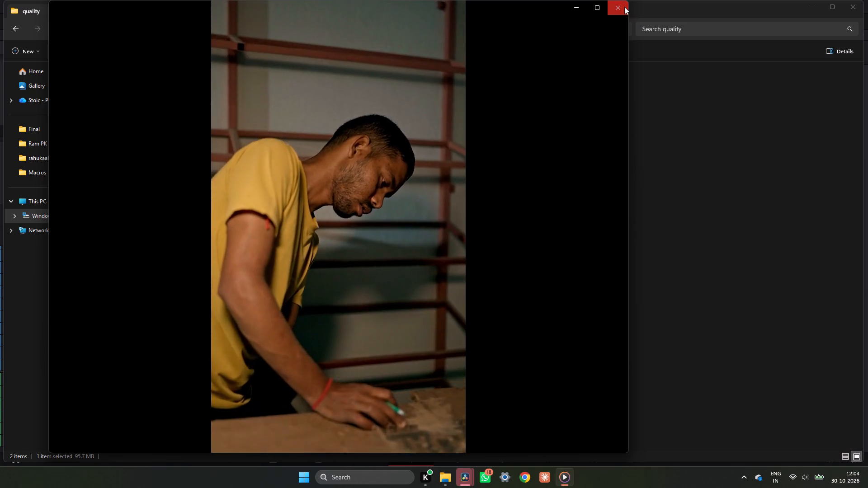
# Play the Quality. kaam kab tak khatam hoga. raw video and examine the curved caption animations in its opening seconds.
pyautogui.doubleClick(163, 95)
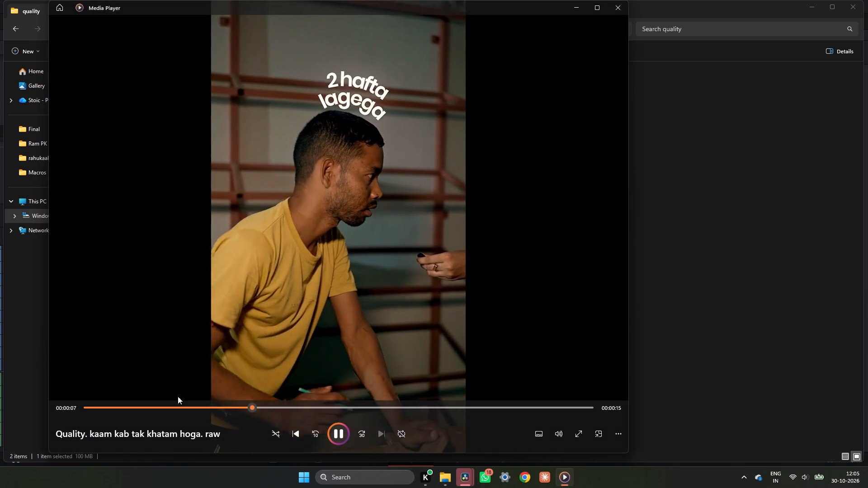
pyautogui.moveTo(267, 409); pyautogui.dragTo(195, 404)
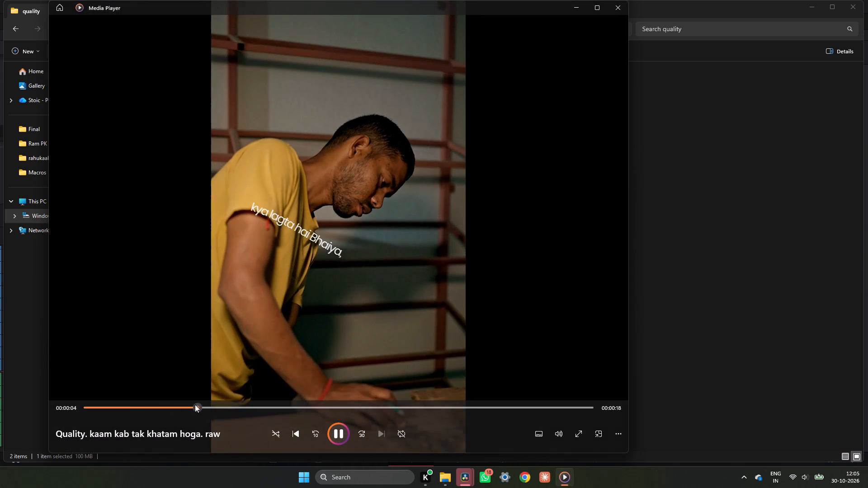
pyautogui.moveTo(195, 404); pyautogui.dragTo(192, 404)
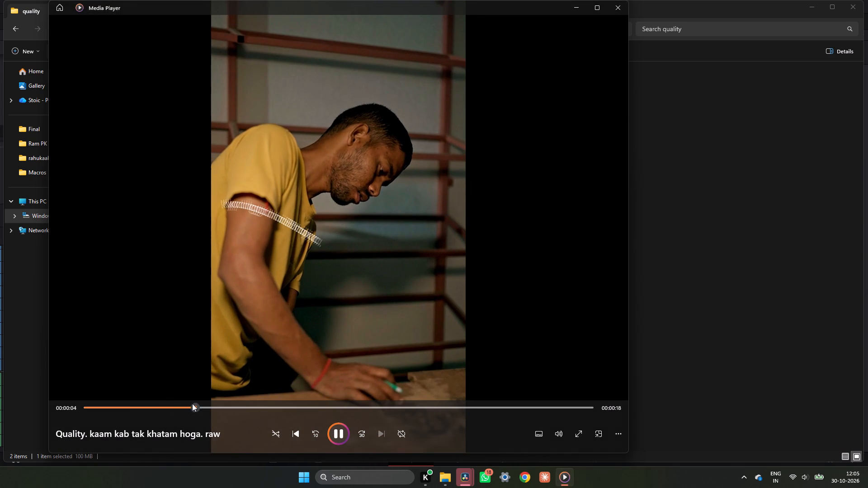
pyautogui.moveTo(192, 404); pyautogui.dragTo(91, 400)
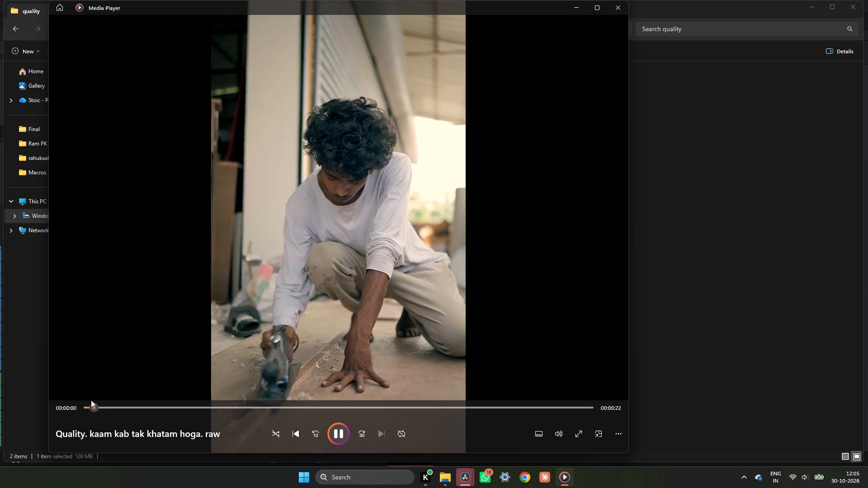
pyautogui.moveTo(91, 400); pyautogui.dragTo(123, 403)
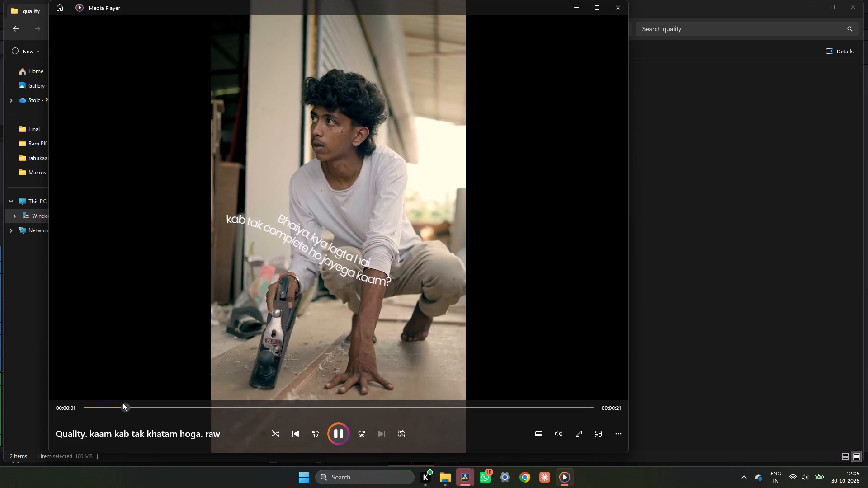
pyautogui.moveTo(123, 403); pyautogui.dragTo(77, 403)
pyautogui.press('space')
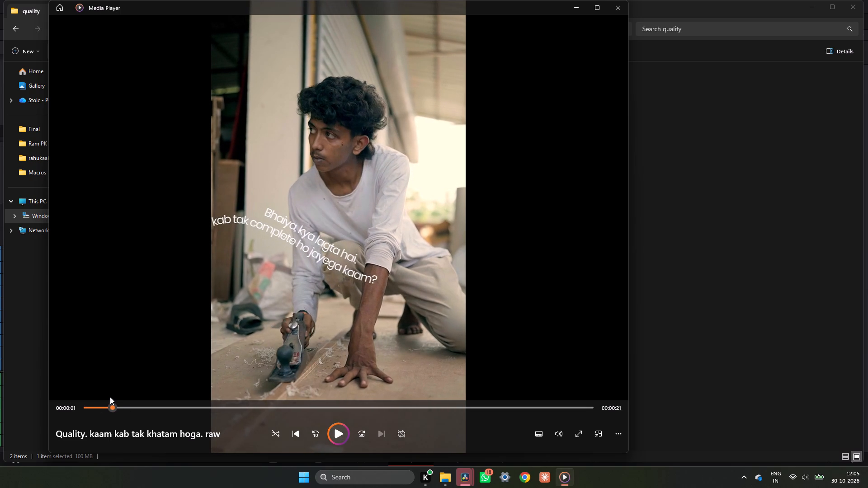
pyautogui.moveTo(116, 405); pyautogui.dragTo(88, 408)
pyautogui.press('space')
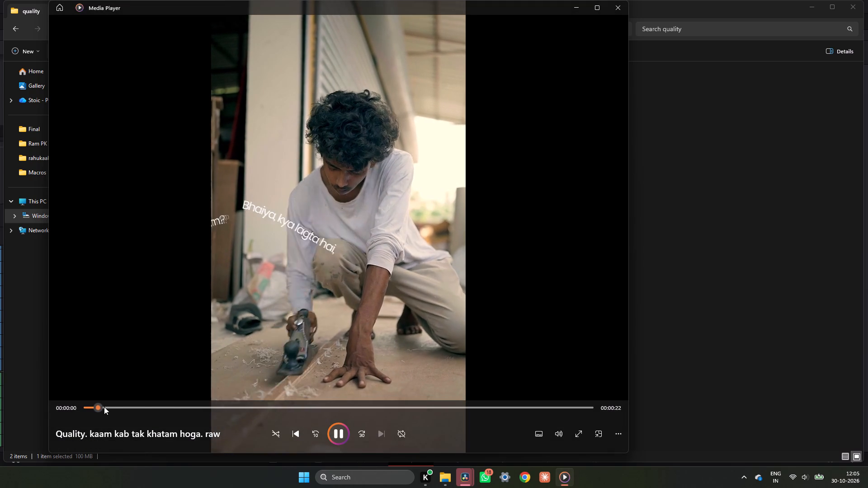
pyautogui.press('space')
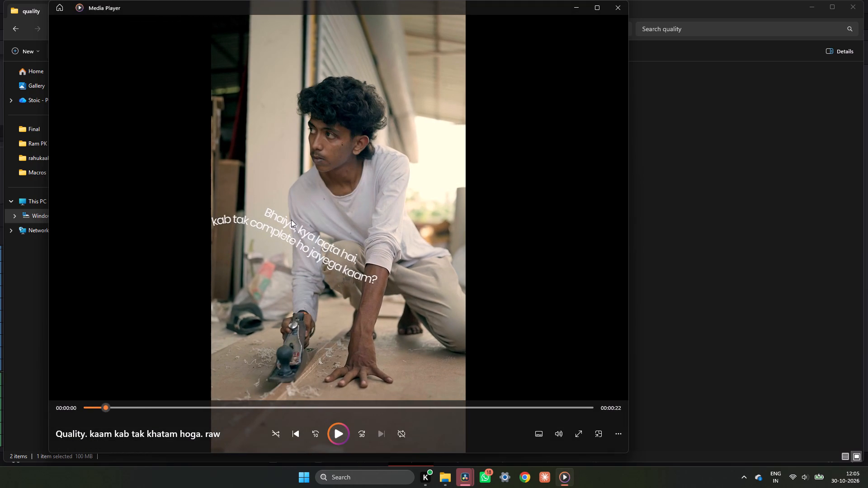
pyautogui.press('space')
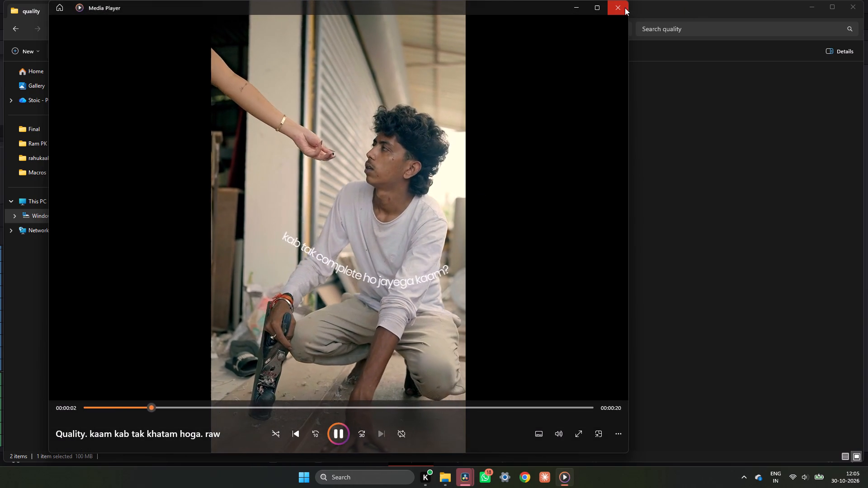
# Play on through the Quality. kaam kab tak khatam hoga. raw video, pausing at each curved caption to examine its placement and animation.
pyautogui.press('space')
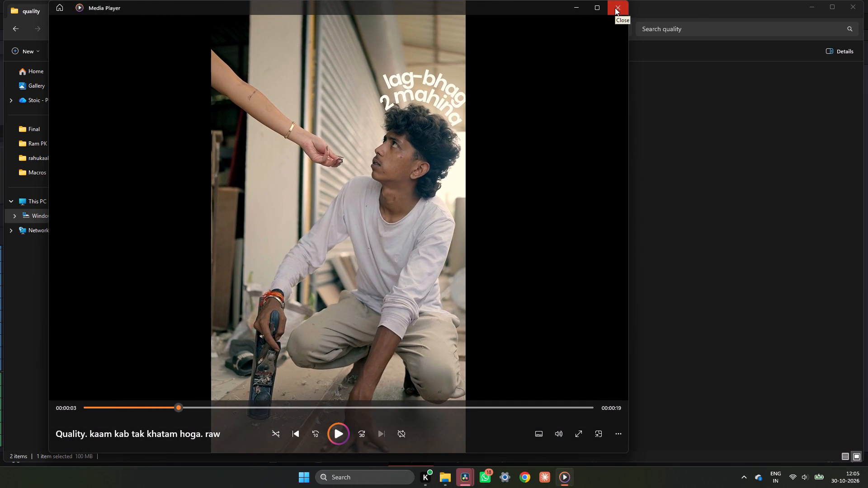
pyautogui.press('space')
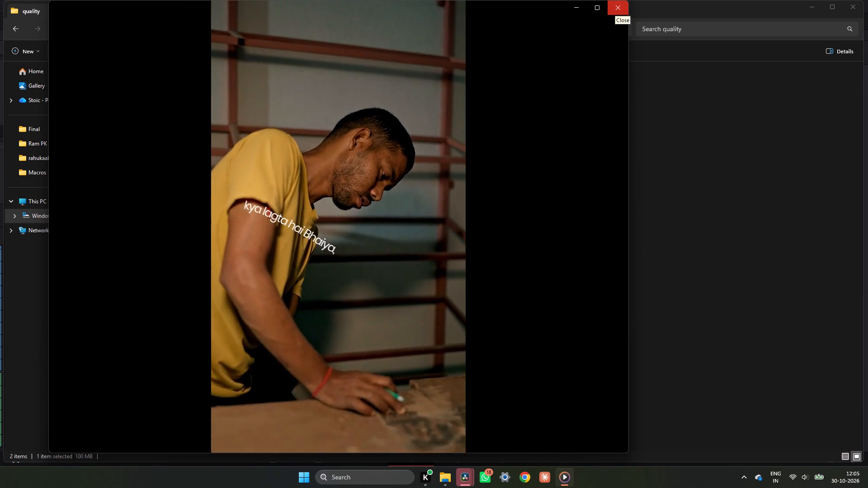
pyautogui.press('space')
pyautogui.press('space')
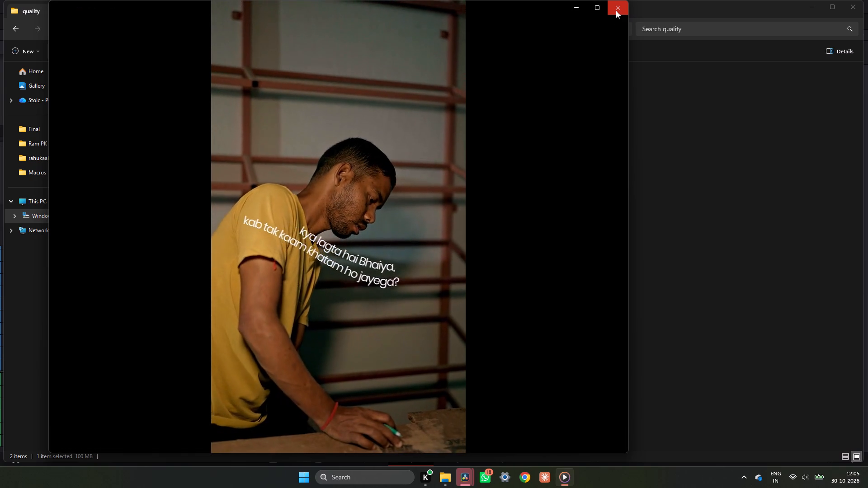
pyautogui.press('space')
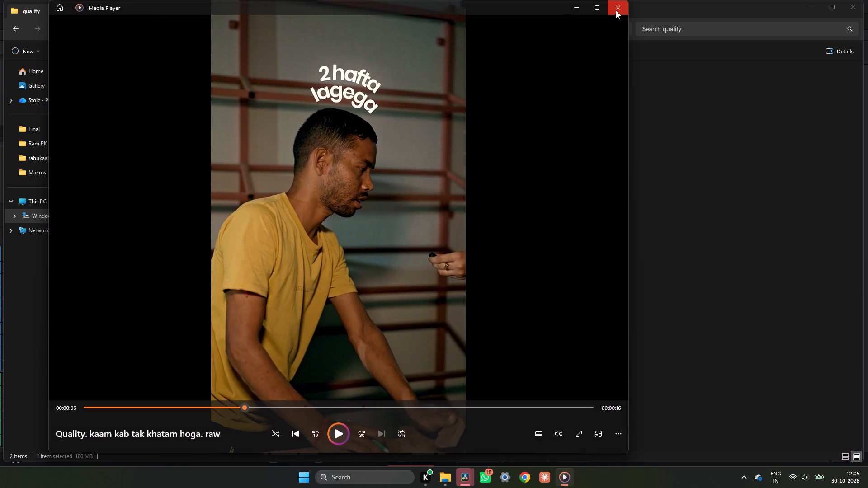
pyautogui.press('space')
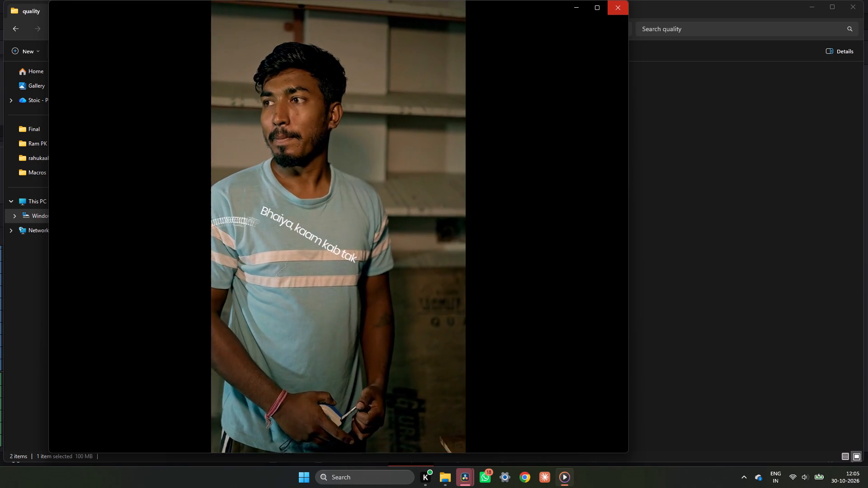
pyautogui.press('space')
# Delete both kaam kab tak khatam hoga raw videos from the quality folder inside utpal.
pyautogui.moveTo(432, 124); pyautogui.dragTo(1, 97)
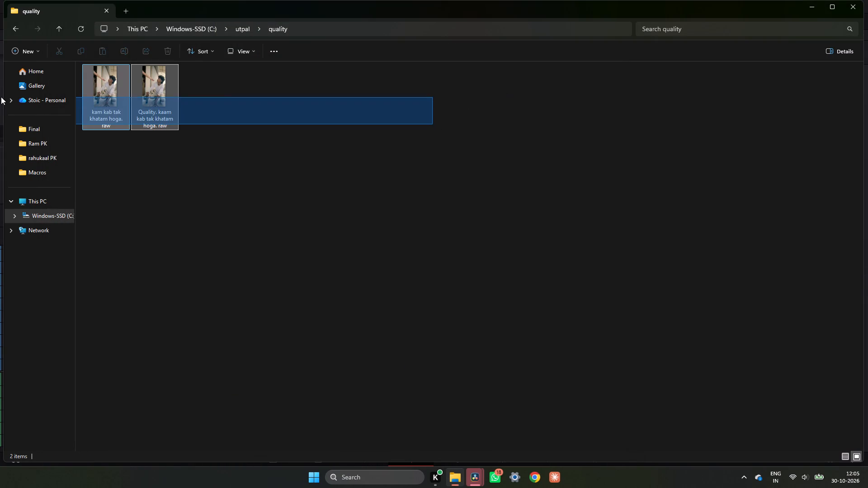
pyautogui.moveTo(1, 97); pyautogui.dragTo(102, 94)
pyautogui.click(164, 47)
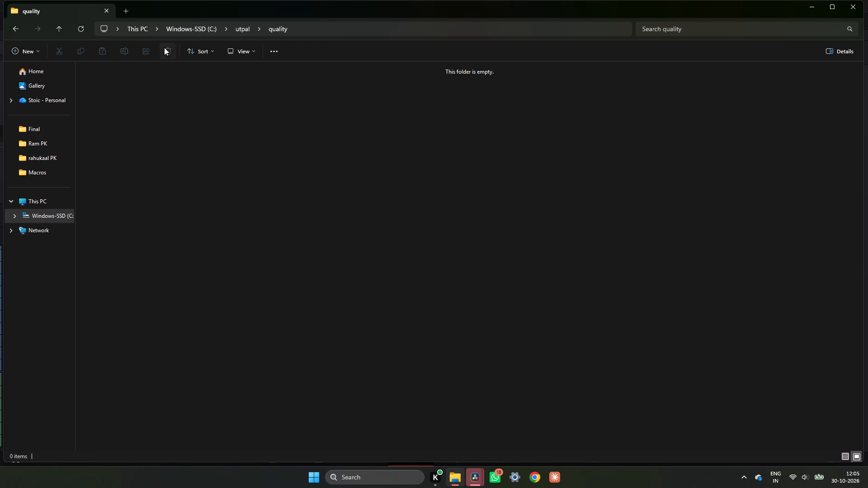
# Delete the quality folder and the ElevenLabs file from the utpal folder, and return to the Windows-SSD (C:) drive.
pyautogui.click(21, 31)
pyautogui.moveTo(153, 131); pyautogui.dragTo(144, 86)
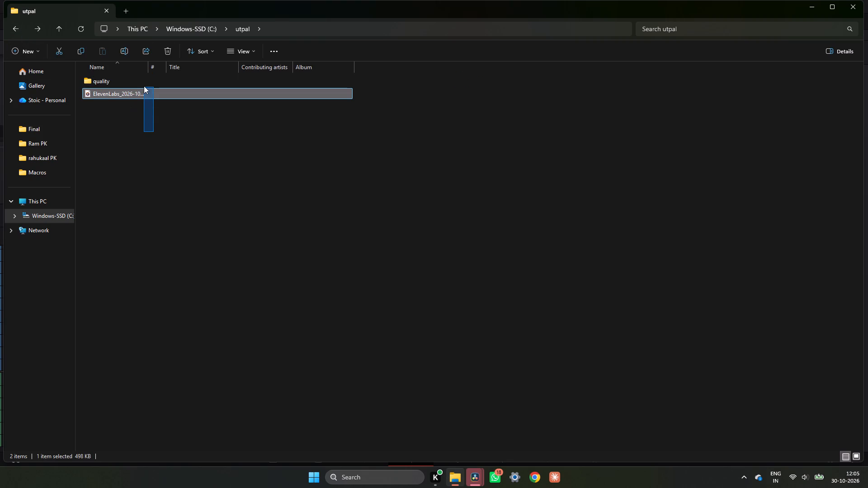
pyautogui.moveTo(144, 86); pyautogui.dragTo(144, 85)
pyautogui.moveTo(134, 124); pyautogui.dragTo(130, 83)
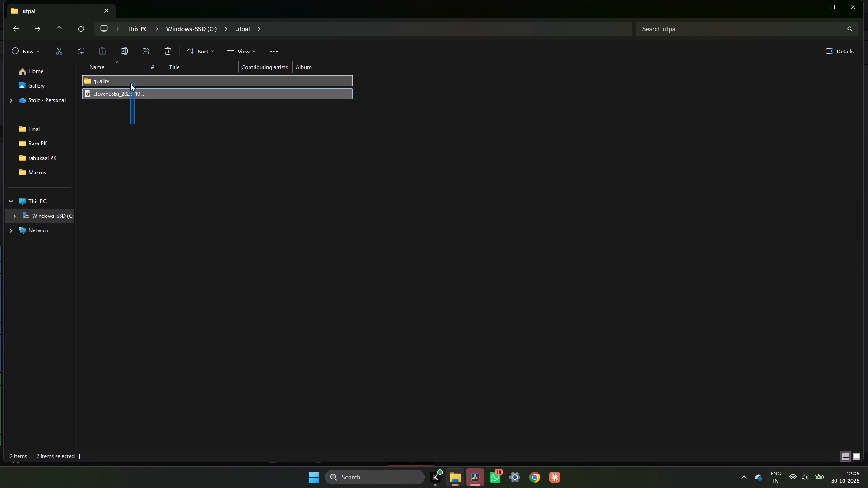
pyautogui.moveTo(130, 83); pyautogui.dragTo(130, 82)
pyautogui.click(165, 53)
pyautogui.click(16, 28)
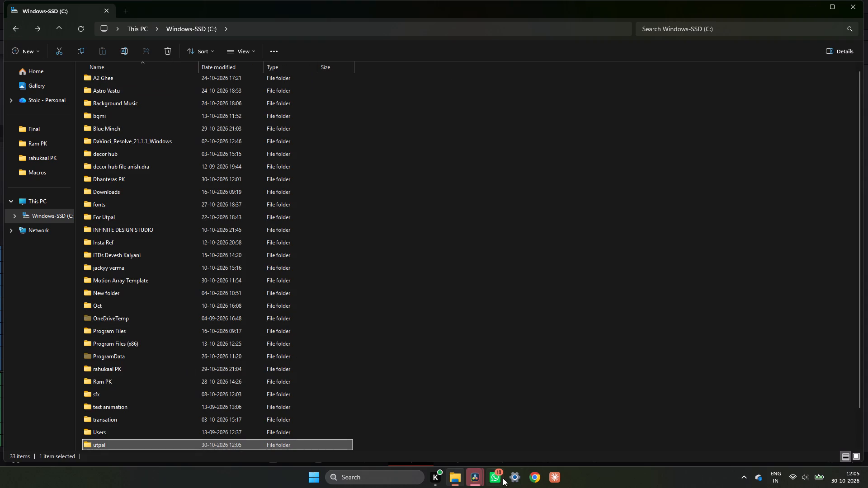
# Switch to DaVinci Resolve's Project Manager and open the PK RAM project from the Local Database.
pyautogui.click(477, 475)
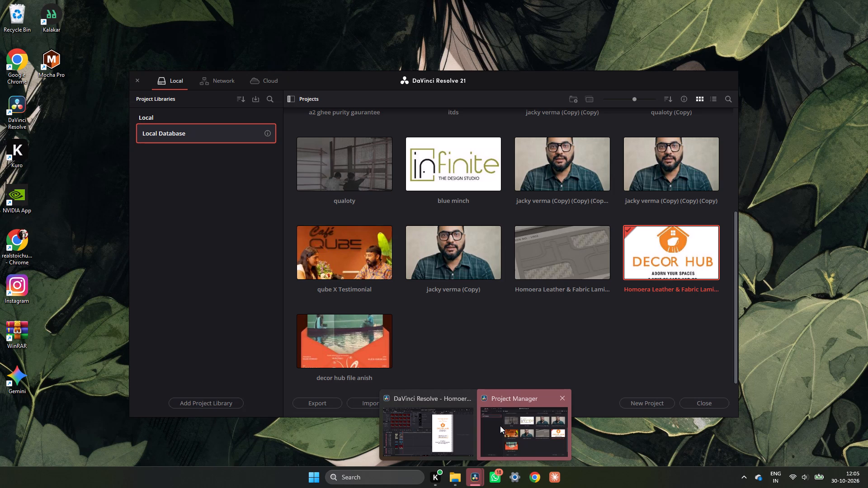
pyautogui.click(509, 427)
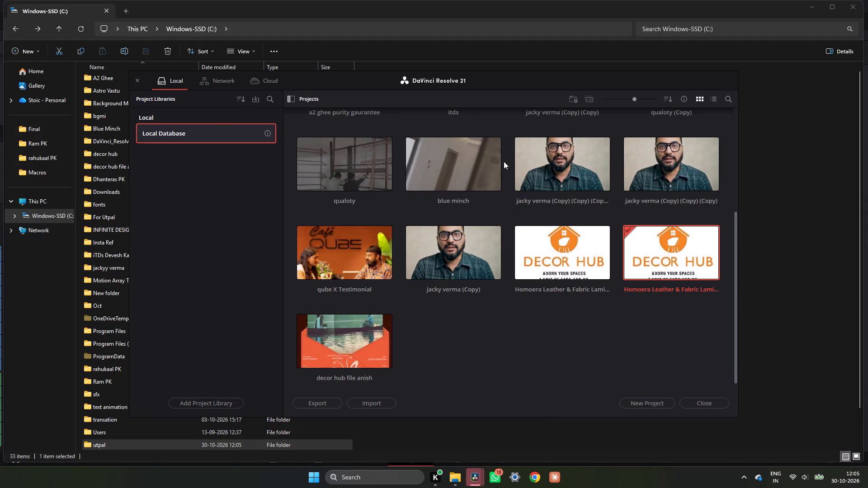
pyautogui.scroll(3, 499, 350)
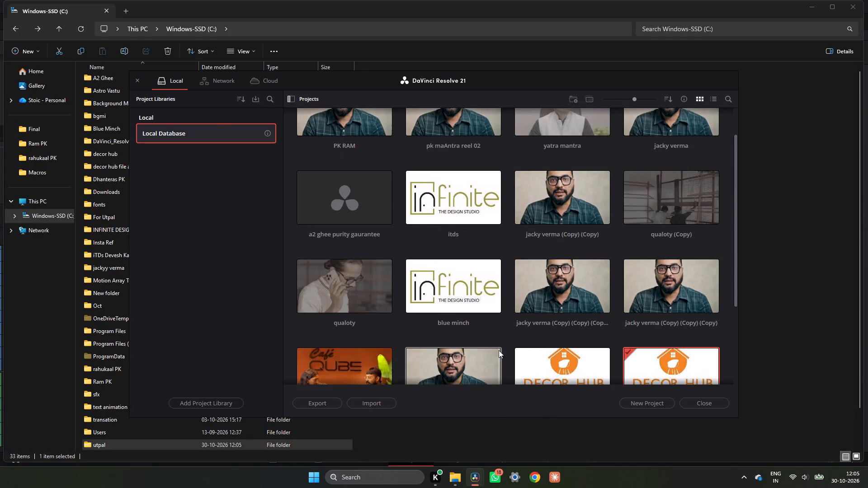
pyautogui.scroll(5, 499, 350)
pyautogui.scroll(2, 389, 258)
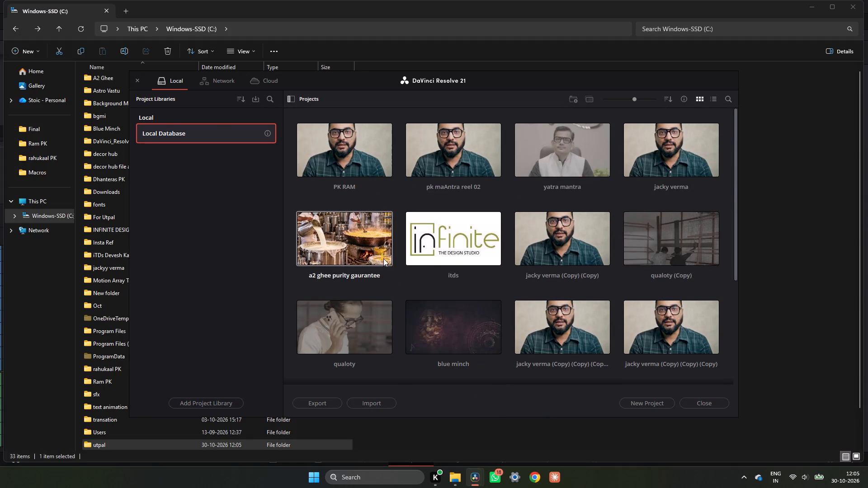
pyautogui.scroll(-6, 361, 305)
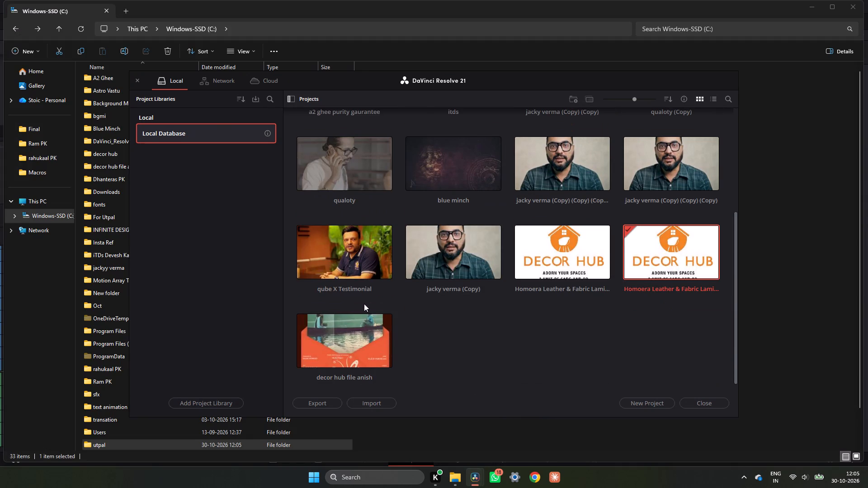
pyautogui.scroll(6, 481, 355)
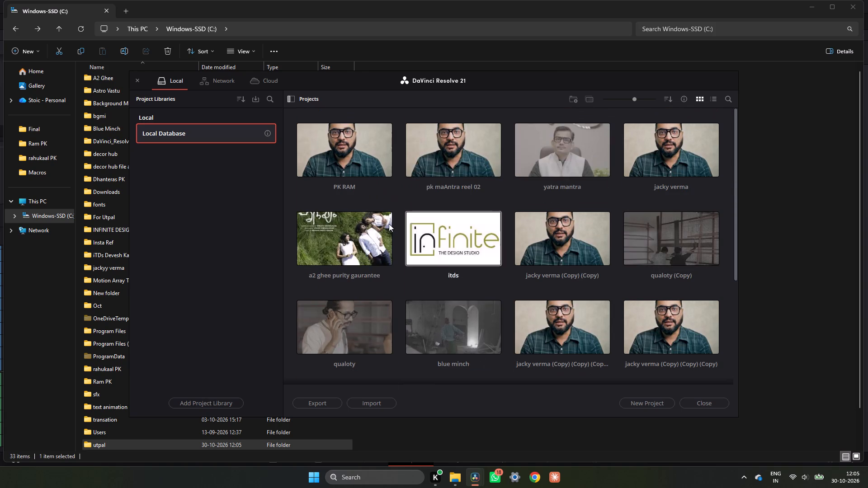
pyautogui.rightClick(378, 158)
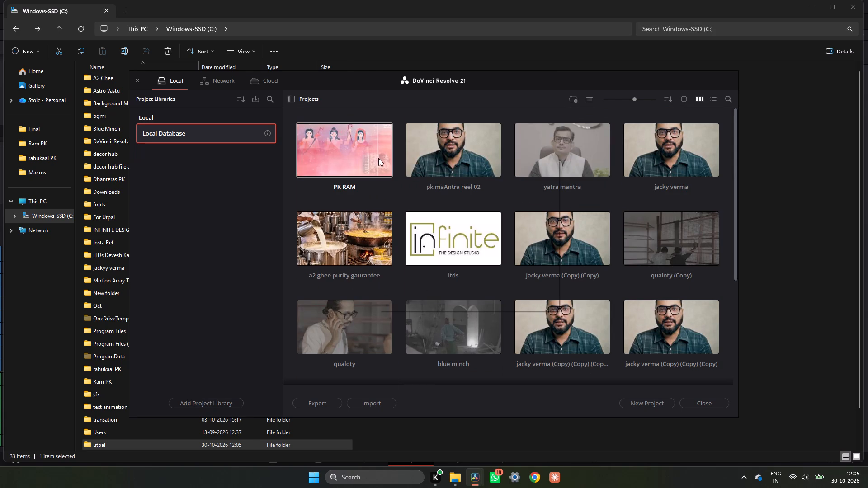
pyautogui.doubleClick(330, 161)
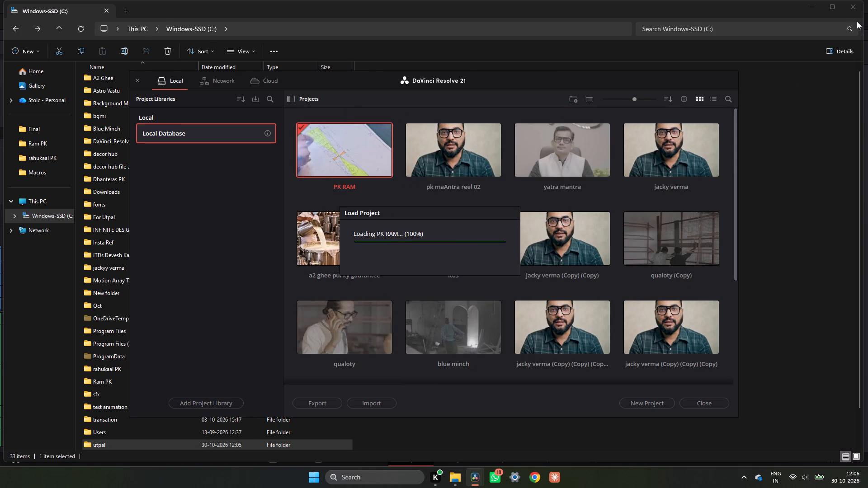
# Place the playhead at 01:20:23:18 in the empty stretch after the existing clips on Timeline 1, with the timeline zoomed in.
pyautogui.click(212, 233)
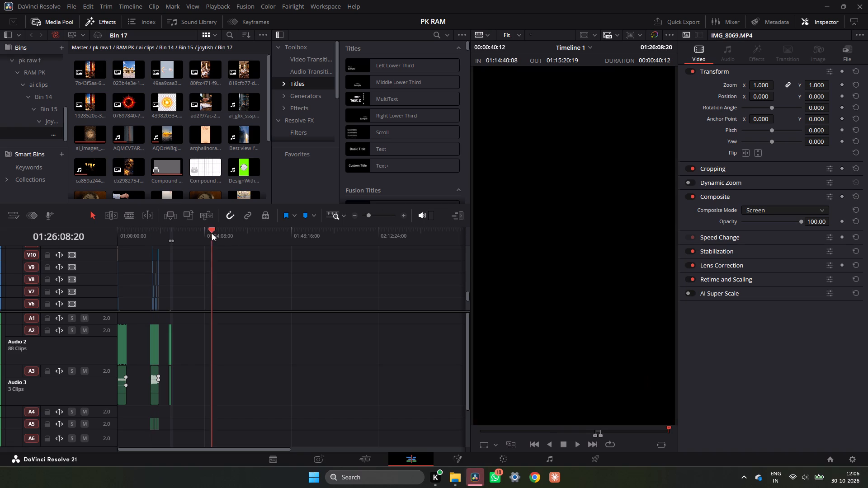
pyautogui.click(199, 233)
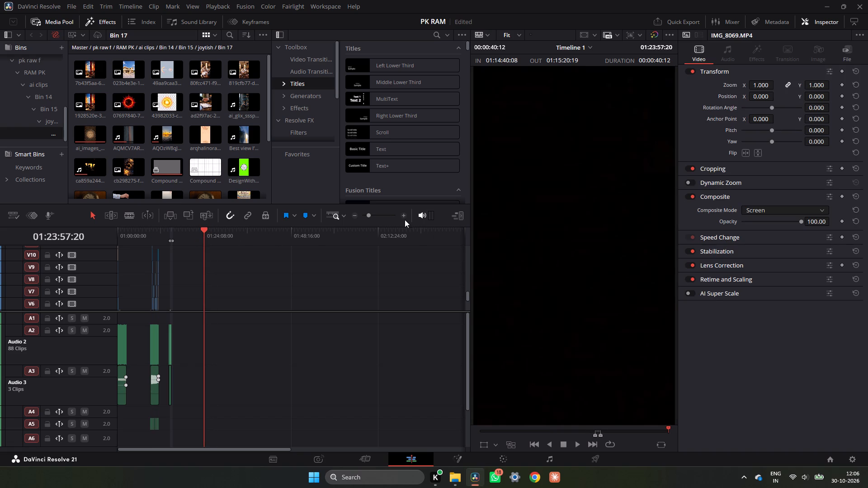
pyautogui.tripleClick(405, 218)
pyautogui.click(243, 235)
pyautogui.click(189, 233)
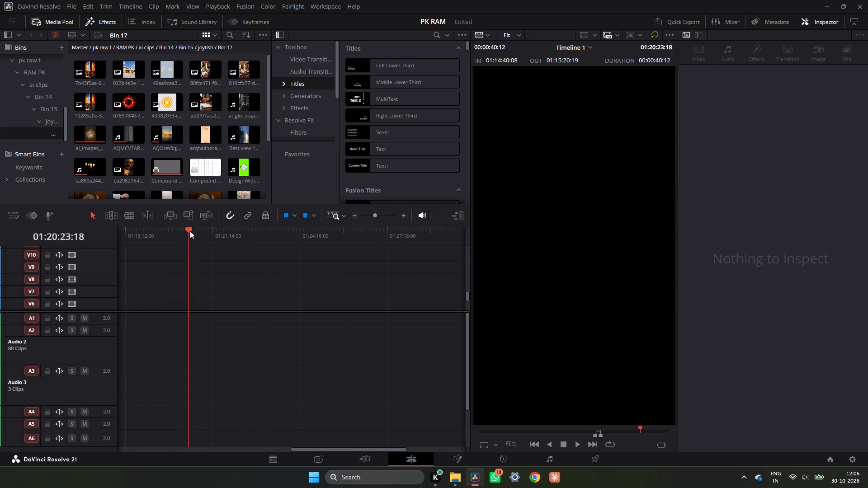
# Look through the clips in Bin 17 and the project's bin list in the media pool.
pyautogui.scroll(-8, 225, 164)
pyautogui.scroll(-6, 94, 169)
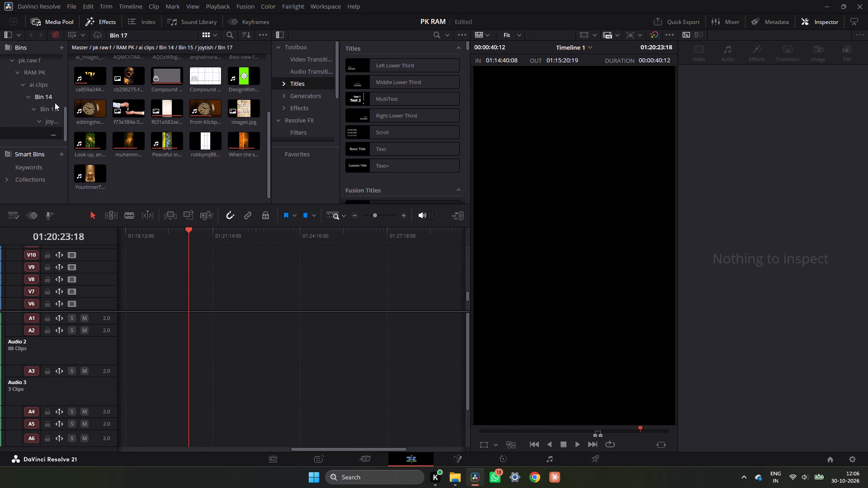
pyautogui.scroll(4, 55, 103)
pyautogui.scroll(-6, 55, 103)
pyautogui.scroll(12, 55, 105)
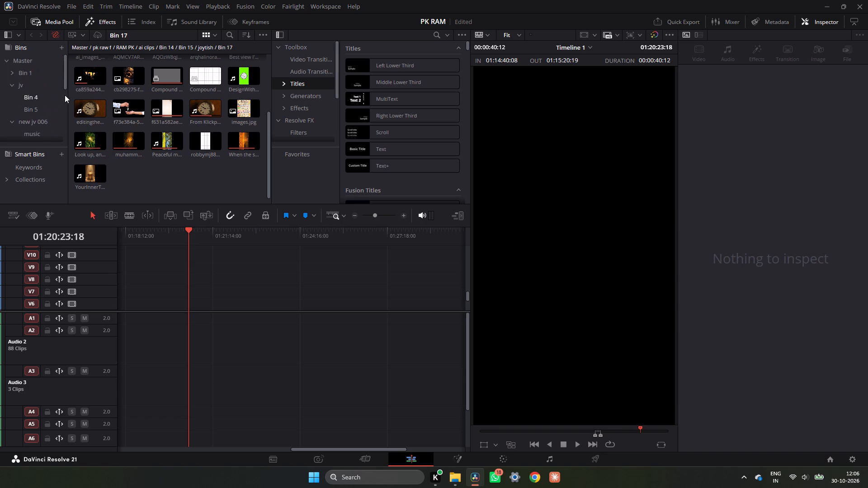
pyautogui.scroll(-16, 65, 95)
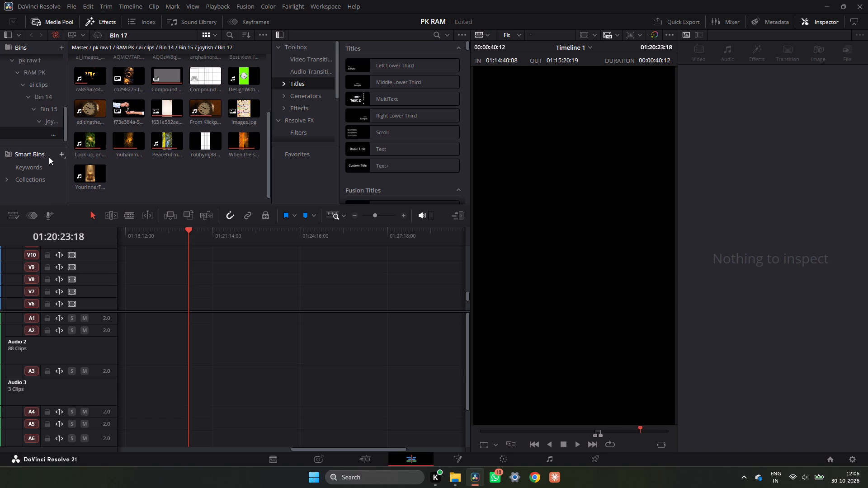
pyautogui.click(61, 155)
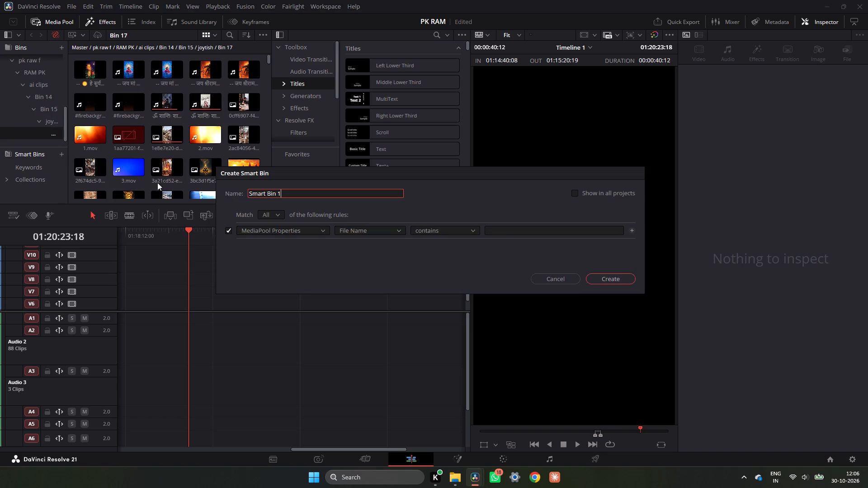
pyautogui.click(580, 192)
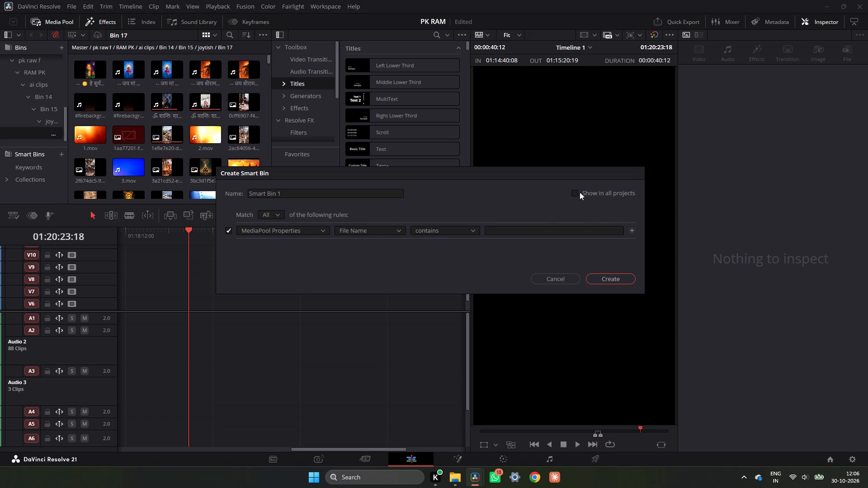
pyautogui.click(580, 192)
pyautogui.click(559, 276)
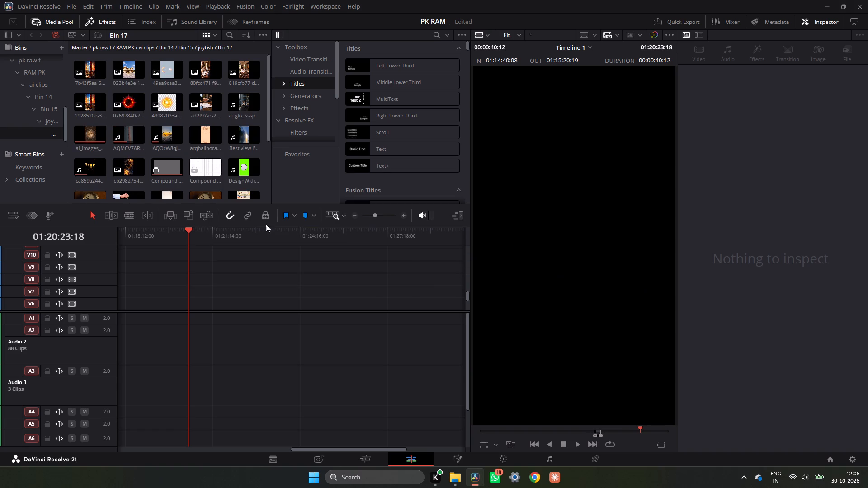
# Hide the Inspector to give the timeline and media pool more room.
pyautogui.click(854, 33)
pyautogui.click(835, 21)
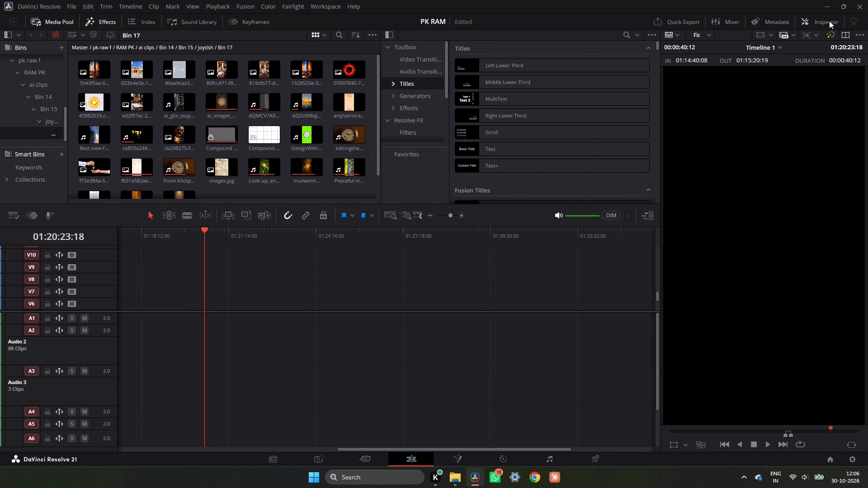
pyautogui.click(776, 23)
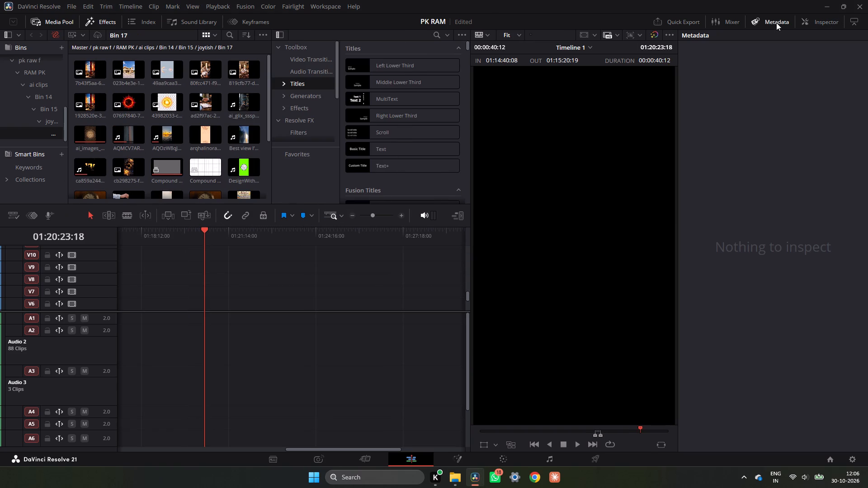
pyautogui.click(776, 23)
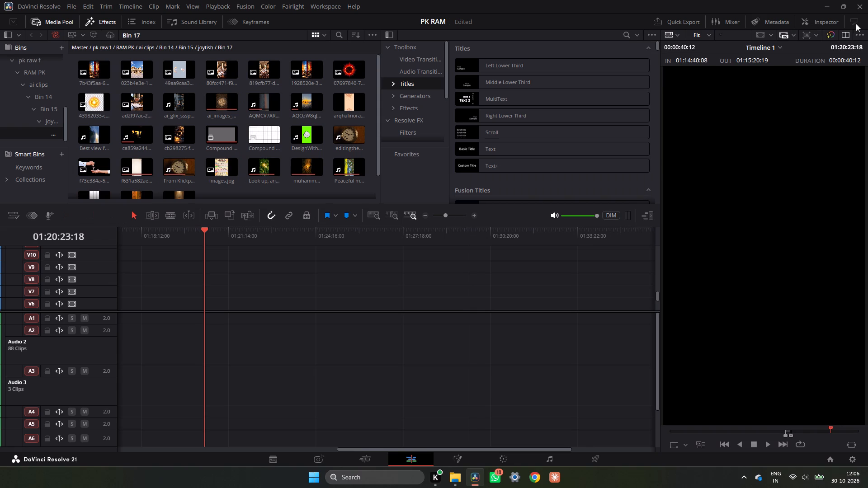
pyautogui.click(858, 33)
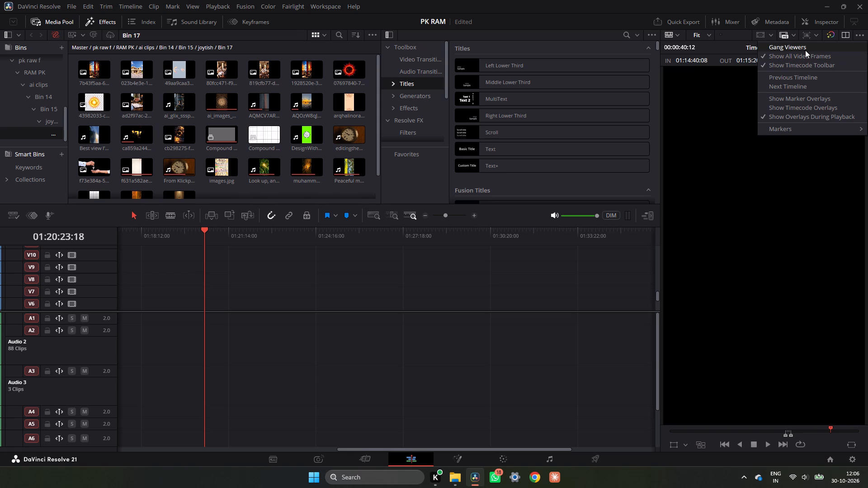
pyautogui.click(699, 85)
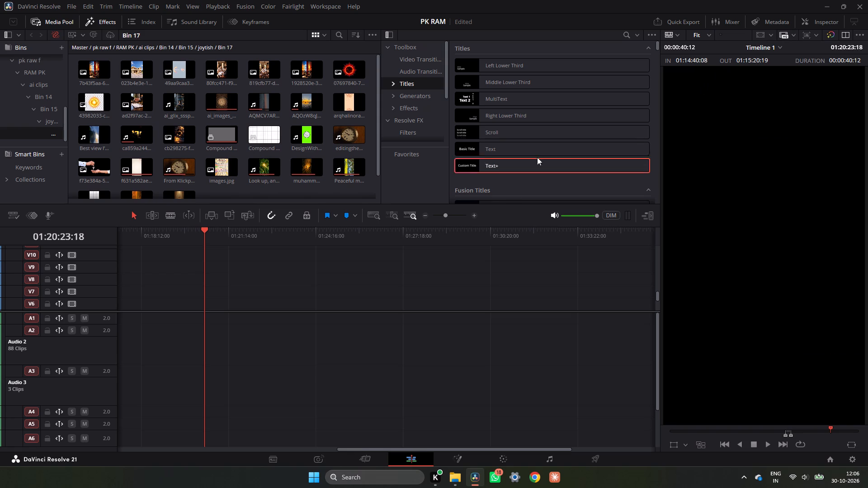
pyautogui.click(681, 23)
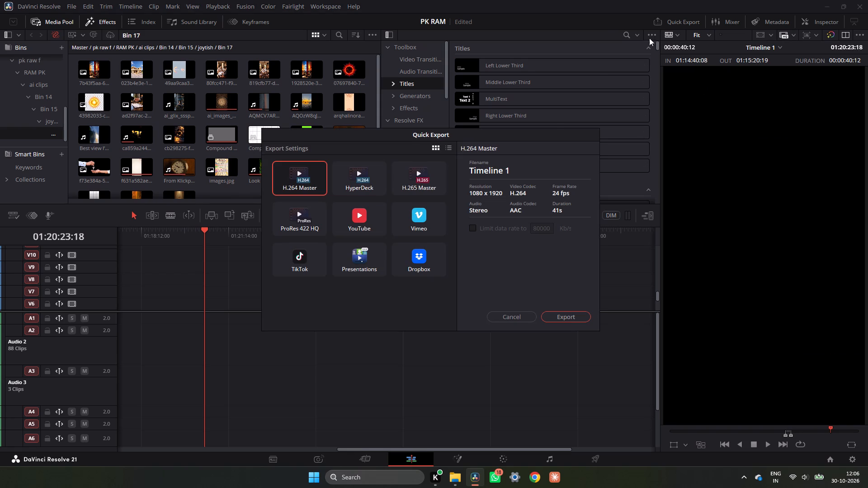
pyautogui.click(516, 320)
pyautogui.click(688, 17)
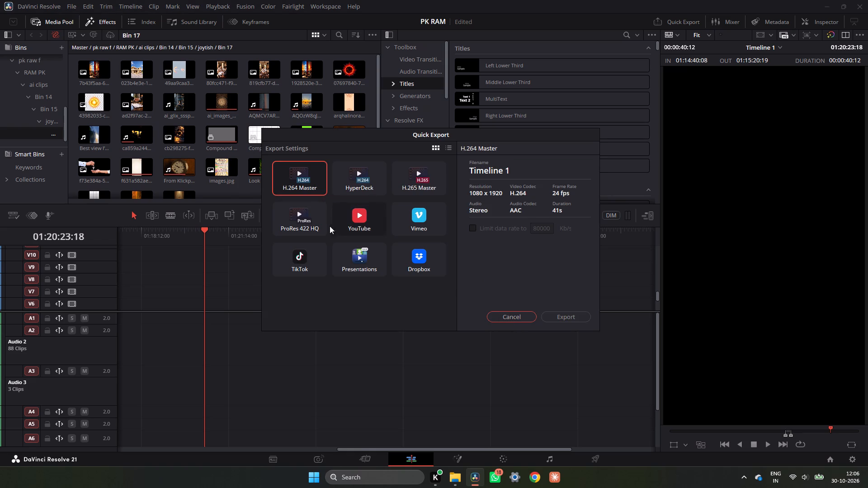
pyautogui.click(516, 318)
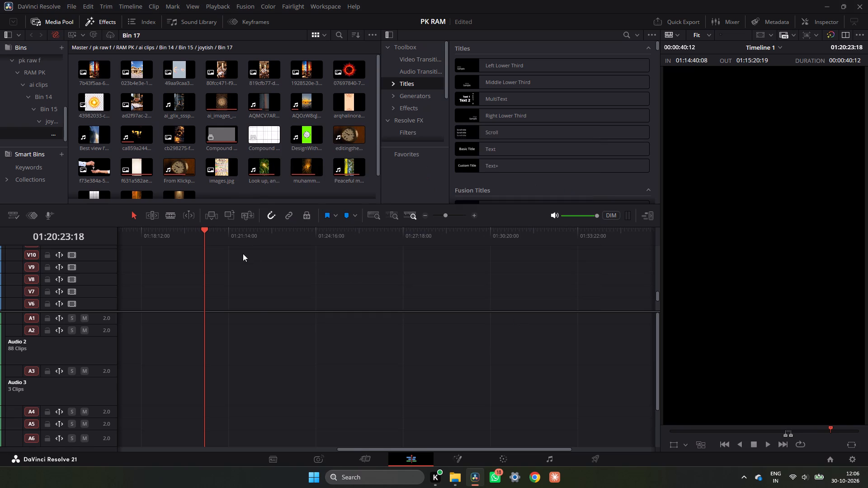
# Place the playhead at 01:17:09:13, in the empty stretch just after the last clips on Timeline 1.
pyautogui.doubleClick(428, 213)
pyautogui.moveTo(262, 235); pyautogui.dragTo(225, 236)
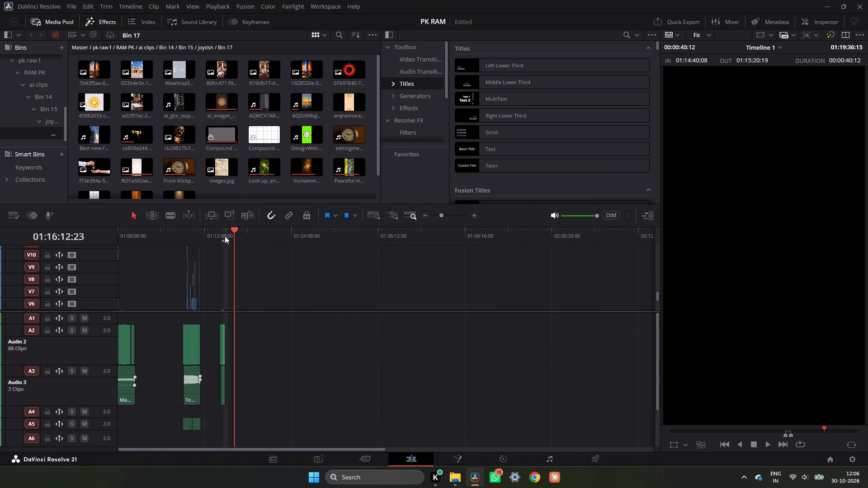
pyautogui.moveTo(225, 236); pyautogui.dragTo(241, 235)
# Create a new bin inside Bin 17 and name it dhantersa.
pyautogui.scroll(-6, 271, 178)
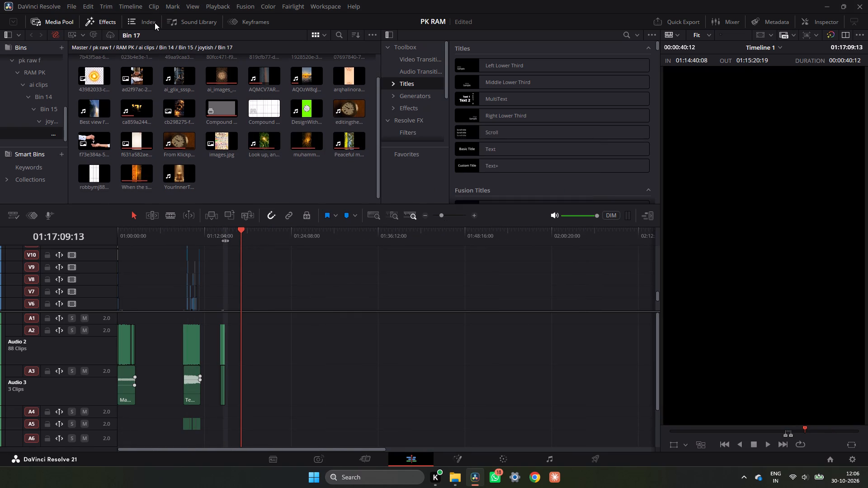
pyautogui.click(63, 43)
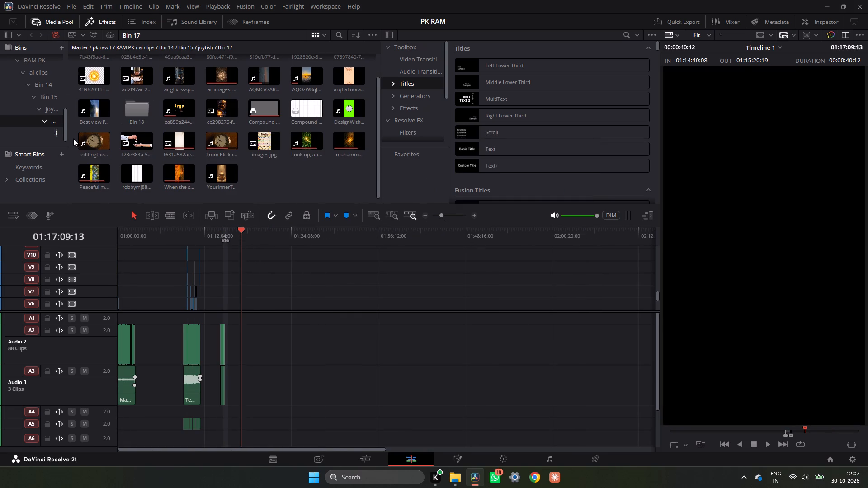
pyautogui.press('BackSpace')
pyautogui.press('BackSpace')
pyautogui.press('BackSpace')
pyautogui.press('BackSpace')
pyautogui.press('BackSpace')
pyautogui.press('BackSpace')
pyautogui.press('BackSpace')
pyautogui.press('BackSpace')
pyautogui.press('BackSpace')
pyautogui.press('BackSpace')
pyautogui.press('BackSpace')
pyautogui.press('BackSpace')
pyautogui.press('BackSpace')
pyautogui.write('dhantersa')
pyautogui.press('Return')
# Start a media import into the dhantersa bin and look through the rahukaal PK, Final, Ram PK and Macros folders.
pyautogui.click(53, 129)
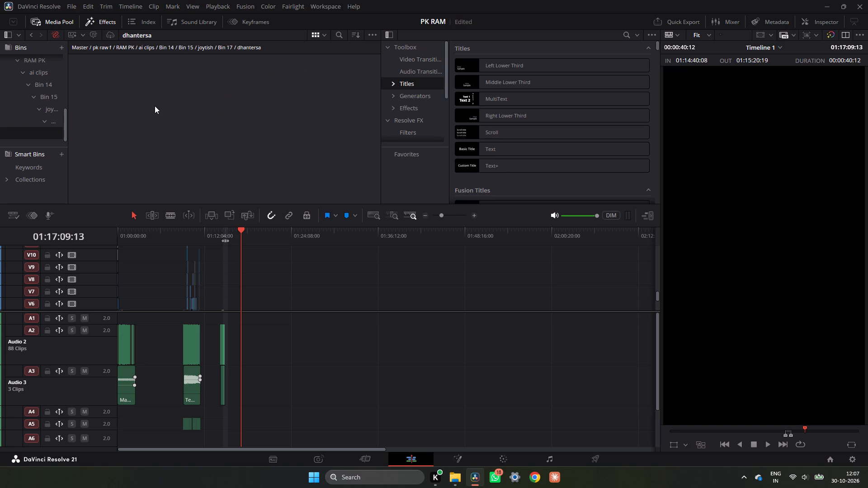
pyautogui.rightClick(155, 106)
pyautogui.click(203, 219)
pyautogui.scroll(-5, 200, 155)
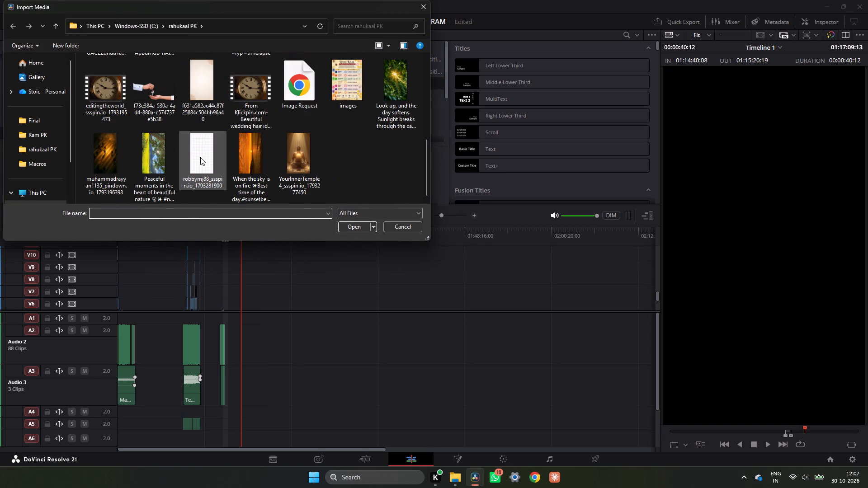
pyautogui.scroll(-6, 200, 157)
pyautogui.scroll(4, 200, 158)
pyautogui.scroll(-5, 200, 158)
pyautogui.scroll(4, 200, 158)
pyautogui.scroll(-5, 200, 158)
pyautogui.scroll(4, 200, 158)
pyautogui.scroll(-5, 200, 158)
pyautogui.scroll(4, 200, 158)
pyautogui.scroll(-2, 200, 158)
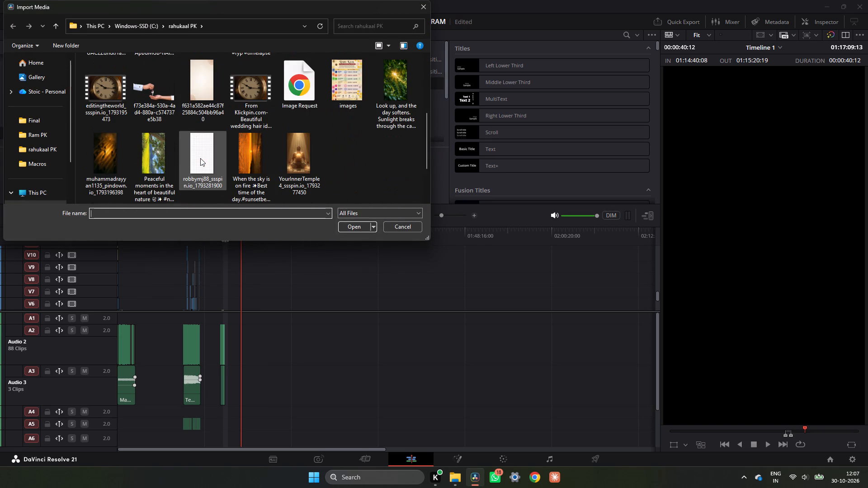
pyautogui.scroll(-5, 200, 158)
pyautogui.click(45, 124)
pyautogui.doubleClick(47, 140)
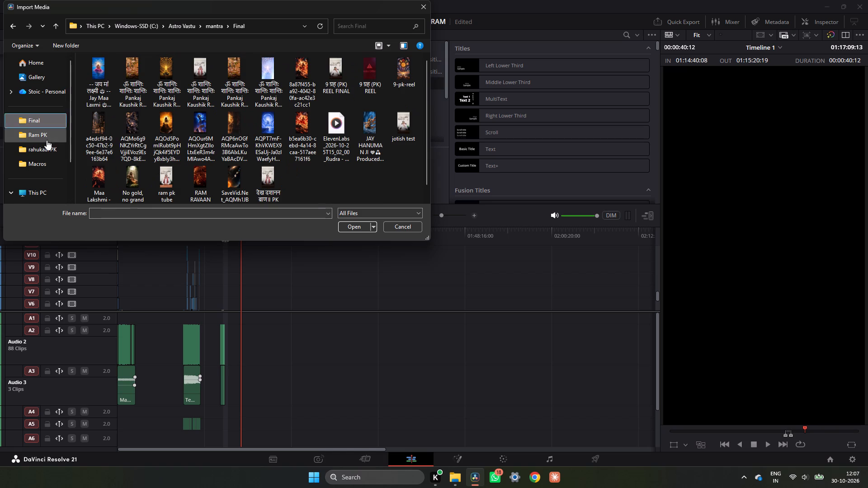
pyautogui.click(47, 150)
pyautogui.click(49, 137)
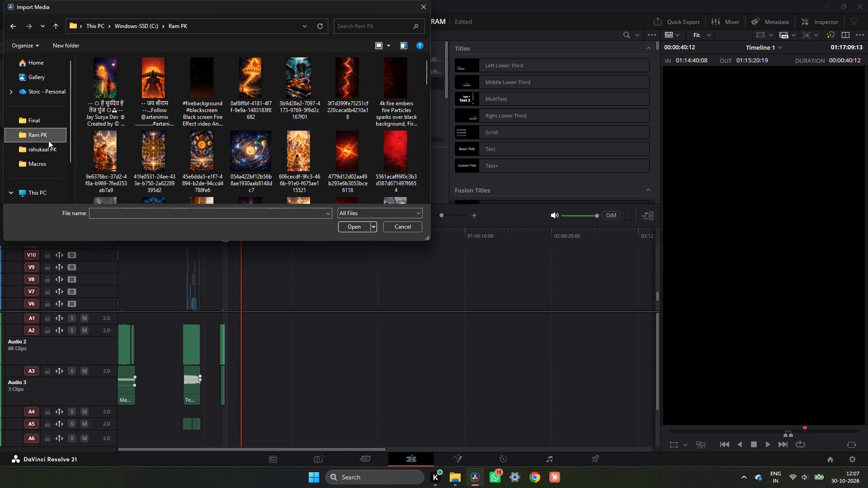
pyautogui.click(47, 149)
pyautogui.click(46, 160)
pyautogui.scroll(-4, 46, 160)
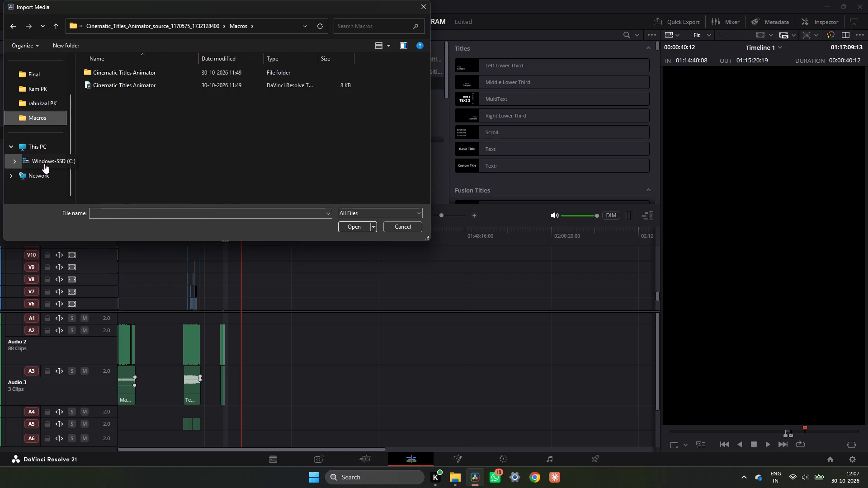
# Import Dhanteras Spiruitual Story. raw 01 from the C: drive's Dhanteras PK folder into the dhantersa bin.
pyautogui.click(54, 146)
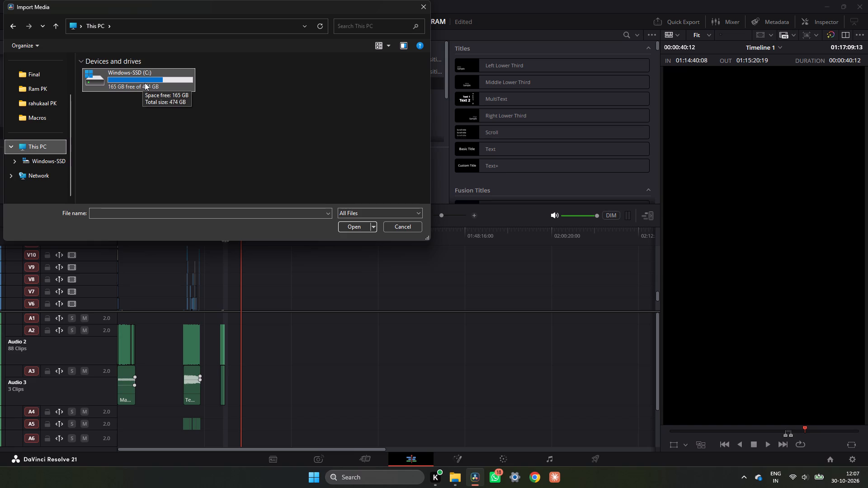
pyautogui.doubleClick(145, 83)
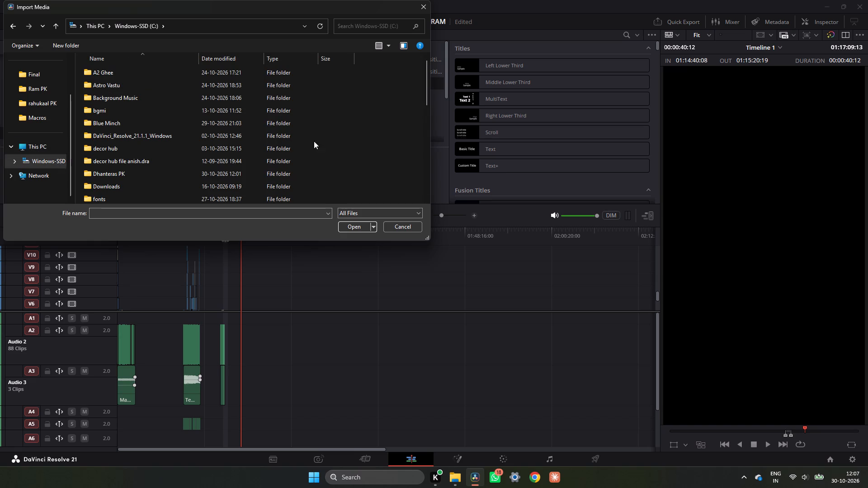
pyautogui.scroll(-6, 325, 143)
pyautogui.scroll(-10, 371, 145)
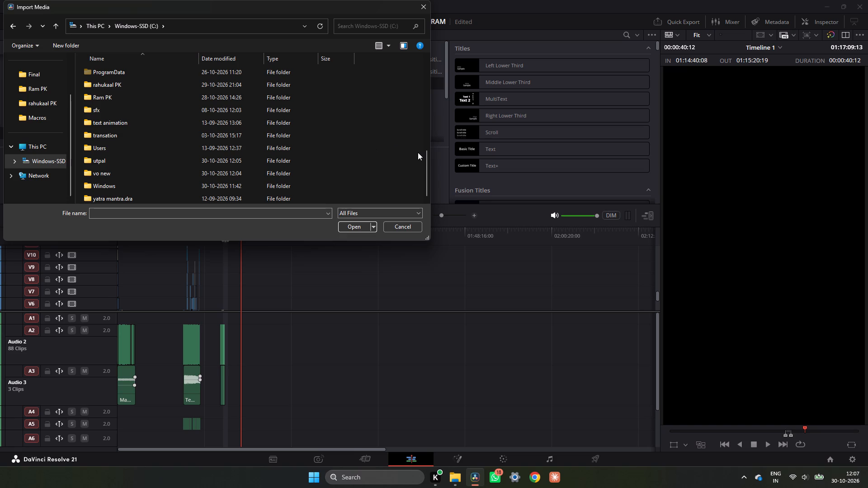
pyautogui.scroll(-8, 202, 124)
pyautogui.scroll(7, 130, 111)
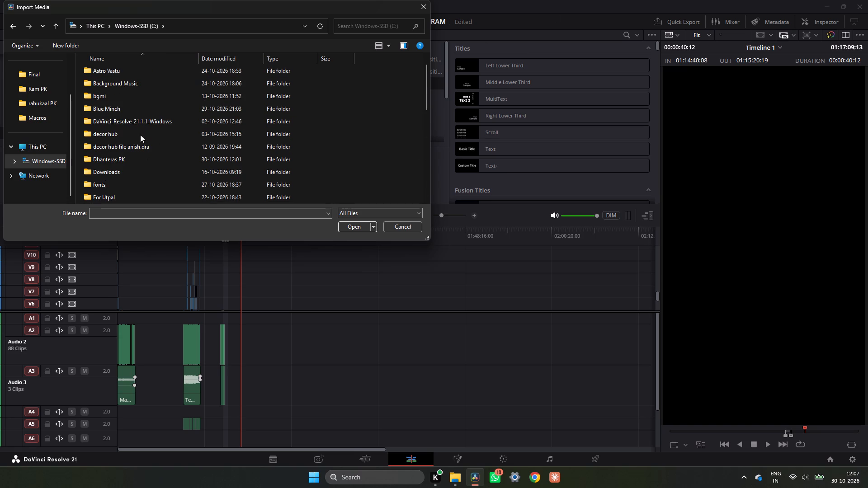
pyautogui.doubleClick(143, 157)
pyautogui.click(94, 89)
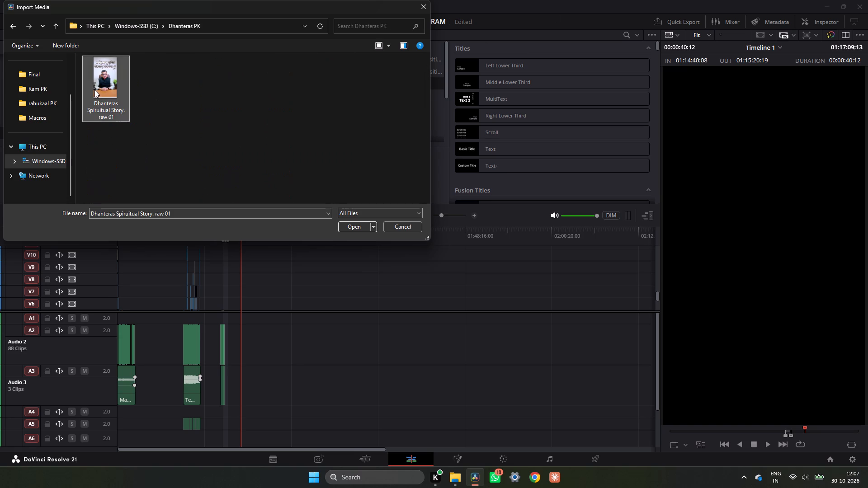
pyautogui.click(351, 226)
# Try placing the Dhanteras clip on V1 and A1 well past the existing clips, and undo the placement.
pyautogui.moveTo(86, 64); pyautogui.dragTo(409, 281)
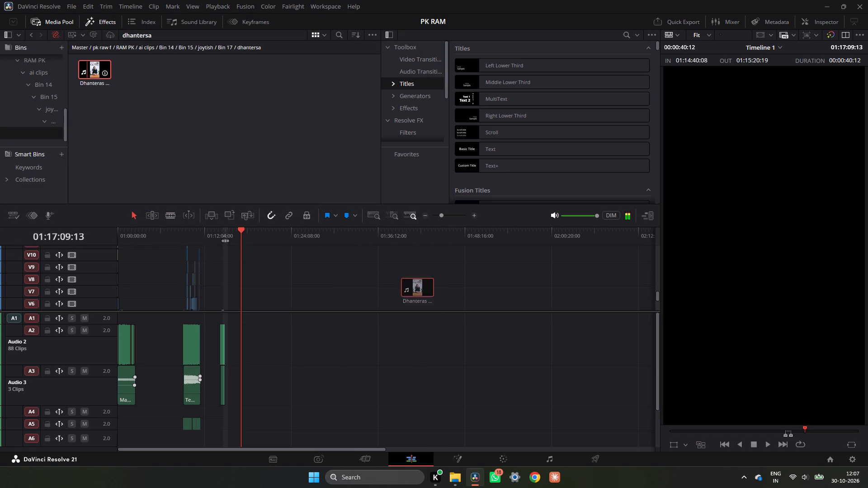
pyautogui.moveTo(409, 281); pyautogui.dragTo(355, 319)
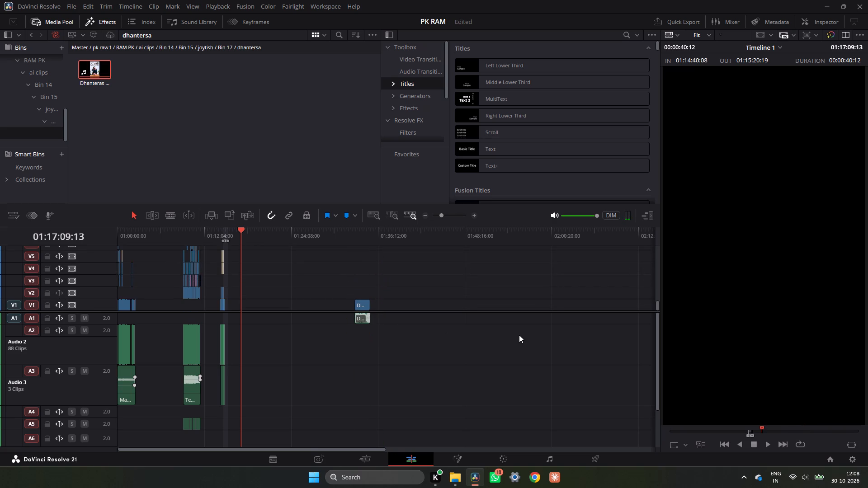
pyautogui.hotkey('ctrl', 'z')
# Duplicate the PK RAM project in the Local Database and open the copy.
pyautogui.click(835, 460)
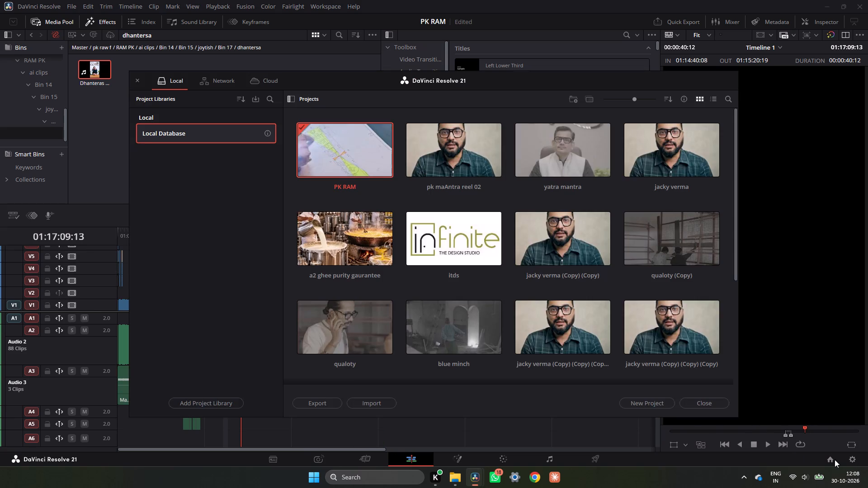
pyautogui.rightClick(336, 146)
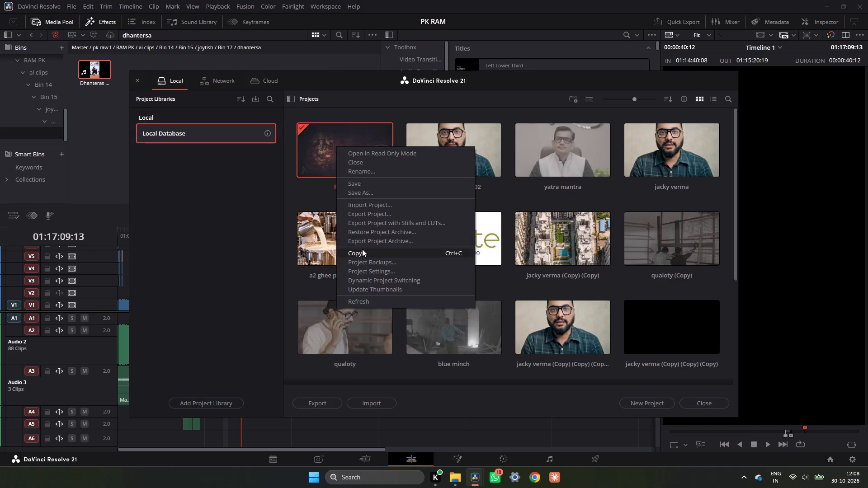
pyautogui.click(362, 249)
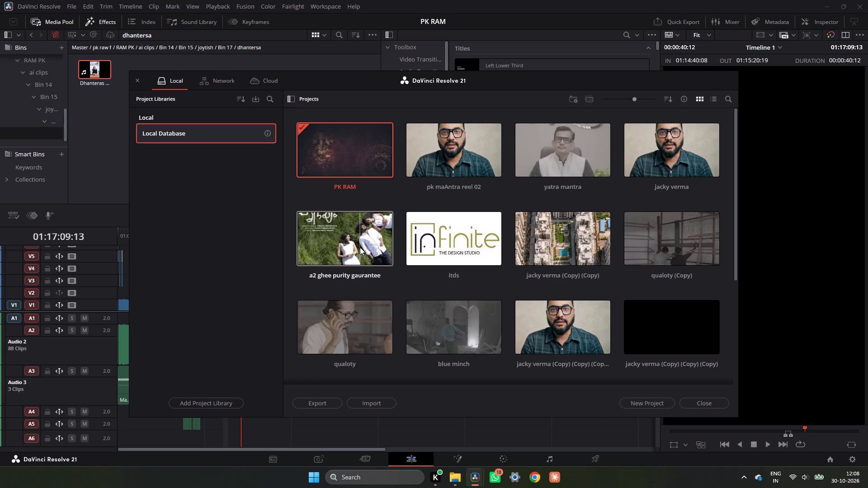
pyautogui.rightClick(417, 203)
pyautogui.click(426, 248)
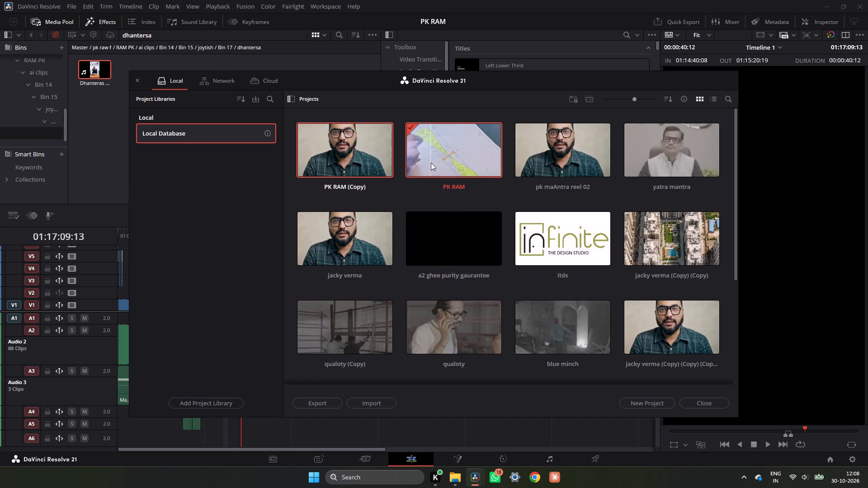
pyautogui.doubleClick(327, 157)
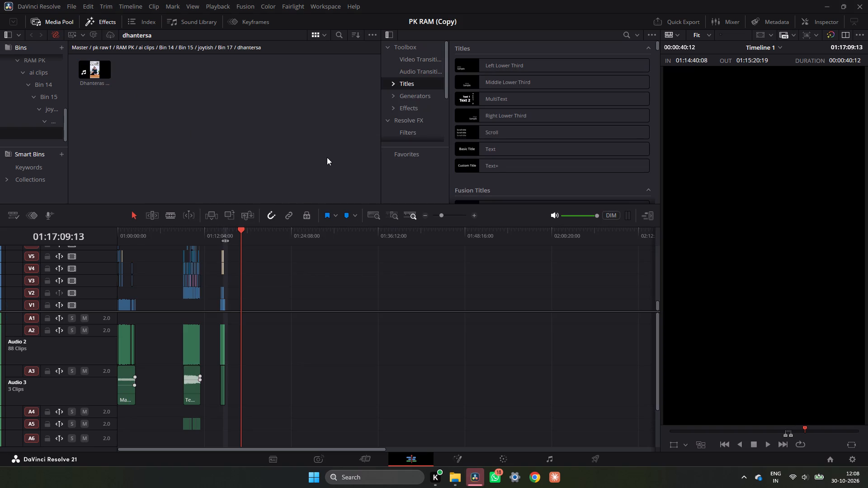
# Place the Dhanteras clip on V1 and A1 of Timeline 1, after the existing clips and just before 01:16:06:00.
pyautogui.tripleClick(474, 214)
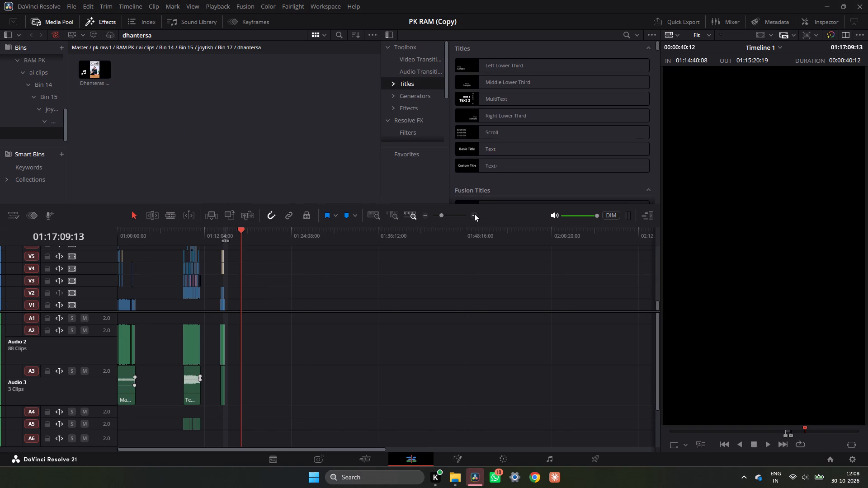
pyautogui.click(474, 214)
pyautogui.click(292, 229)
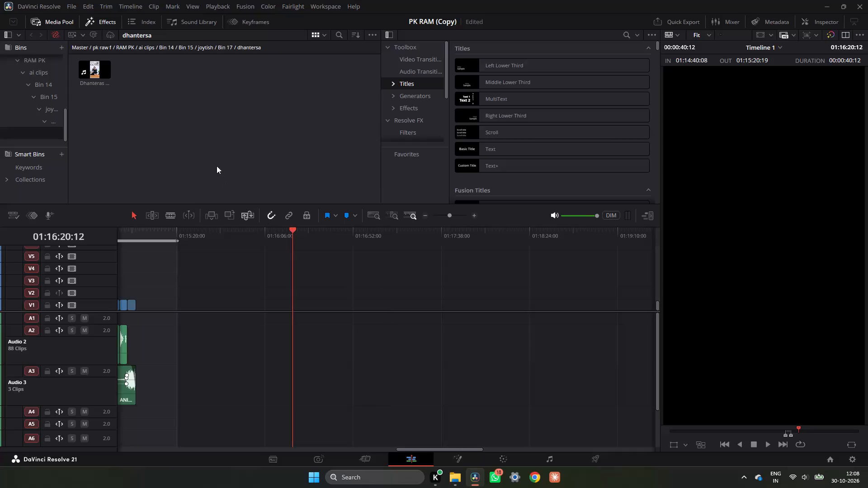
pyautogui.moveTo(94, 63); pyautogui.dragTo(259, 304)
# Scrub through the first part of the placed Dhanteras clip to preview its footage.
pyautogui.click(261, 239)
pyautogui.moveTo(261, 238); pyautogui.dragTo(337, 254)
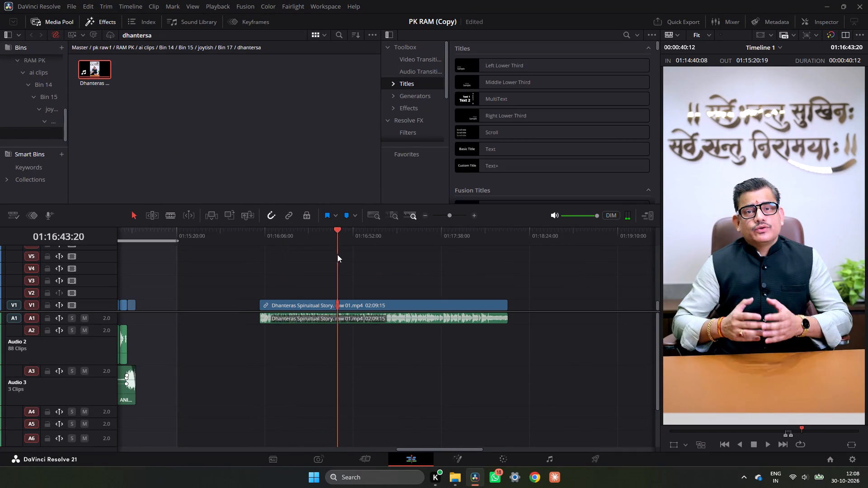
pyautogui.moveTo(337, 254); pyautogui.dragTo(270, 251)
# Scrub back through the earlier edited reels on Timeline 1 to review their visuals and captions.
pyautogui.doubleClick(423, 213)
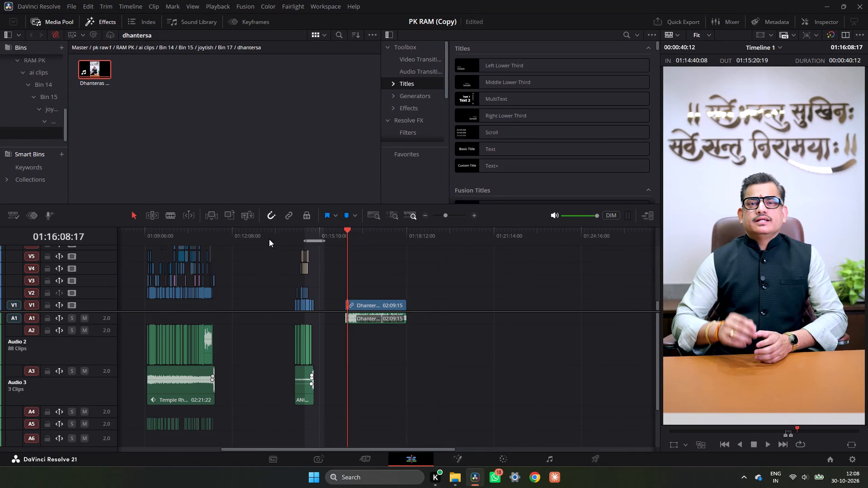
pyautogui.click(274, 225)
pyautogui.click(305, 240)
pyautogui.moveTo(301, 234); pyautogui.dragTo(302, 236)
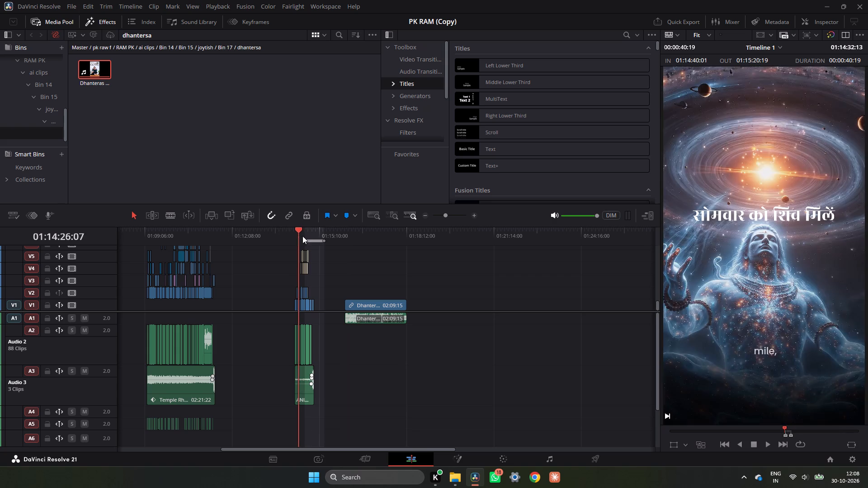
pyautogui.moveTo(302, 236); pyautogui.dragTo(302, 238)
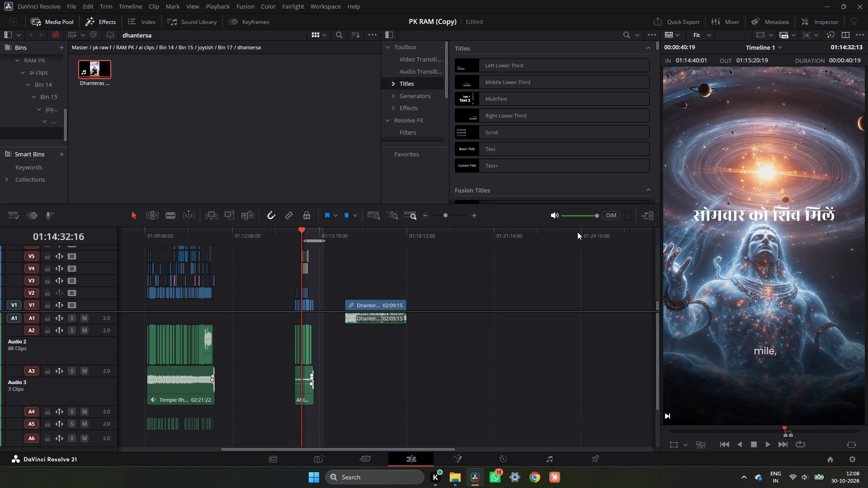
pyautogui.moveTo(304, 230); pyautogui.dragTo(163, 232)
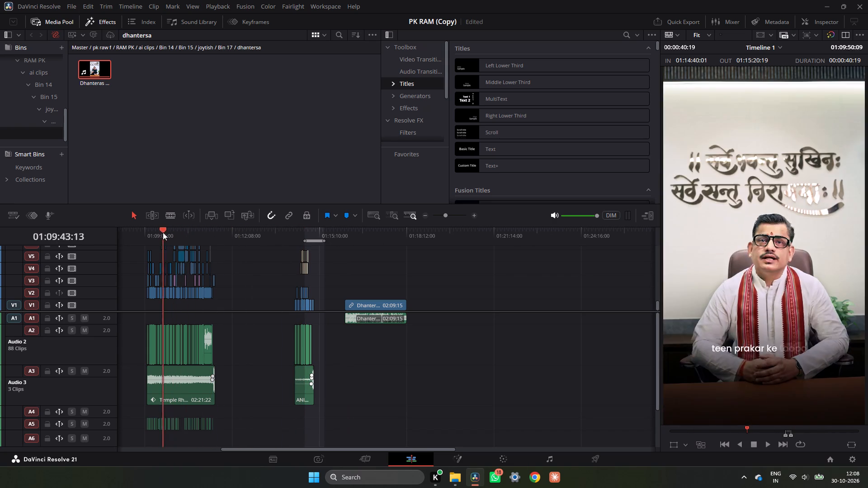
pyautogui.moveTo(163, 232); pyautogui.dragTo(396, 255)
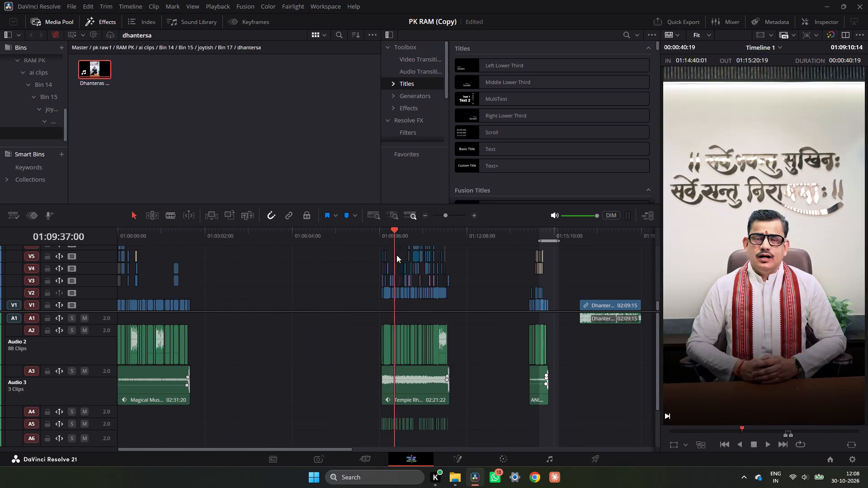
pyautogui.moveTo(396, 255); pyautogui.dragTo(356, 252)
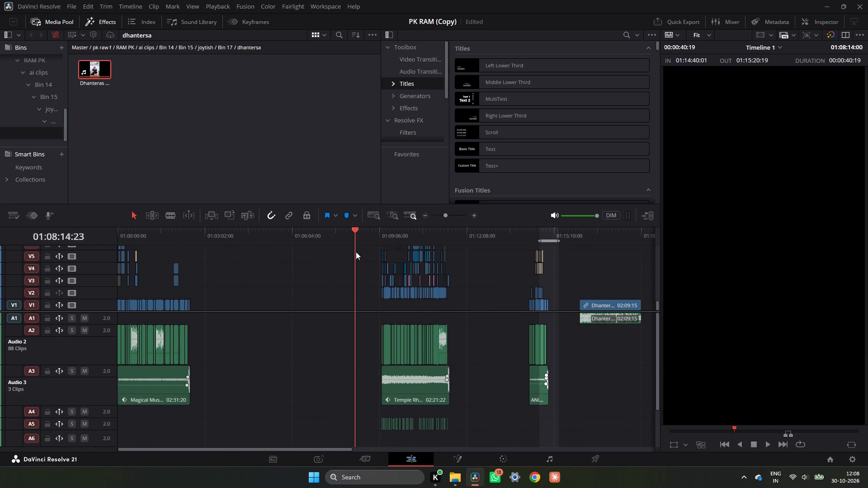
# Play a short passage of the earlier reel that starts near 01:09:06:00 to review its visuals and captions.
pyautogui.moveTo(356, 252); pyautogui.dragTo(359, 263)
pyautogui.keyDown('ctrl'); pyautogui.scroll(-3, 354, 263); pyautogui.keyUp('ctrl')
pyautogui.moveTo(421, 403); pyautogui.dragTo(410, 404)
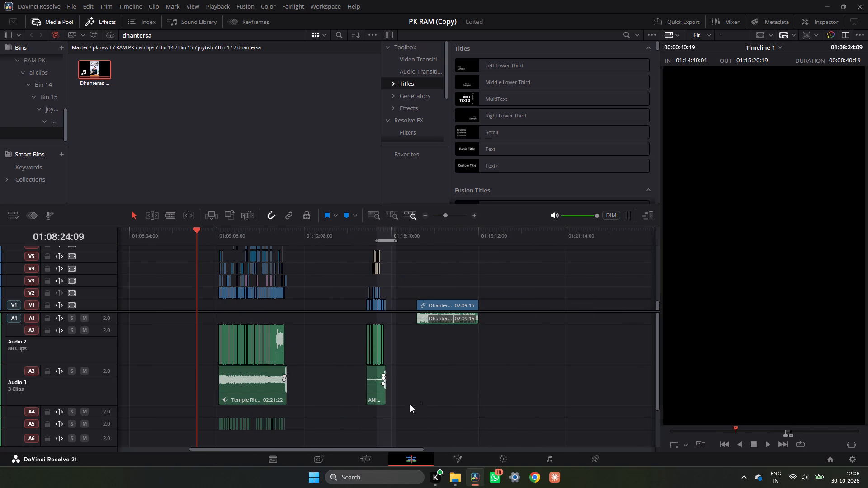
pyautogui.moveTo(410, 404); pyautogui.dragTo(232, 326)
pyautogui.click(195, 324)
pyautogui.click(427, 396)
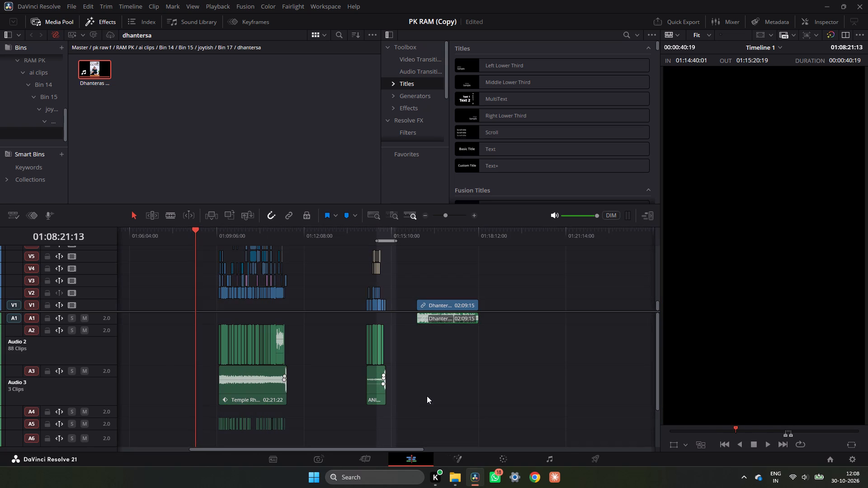
pyautogui.moveTo(406, 418); pyautogui.dragTo(208, 250)
pyautogui.scroll(-3, 302, 338)
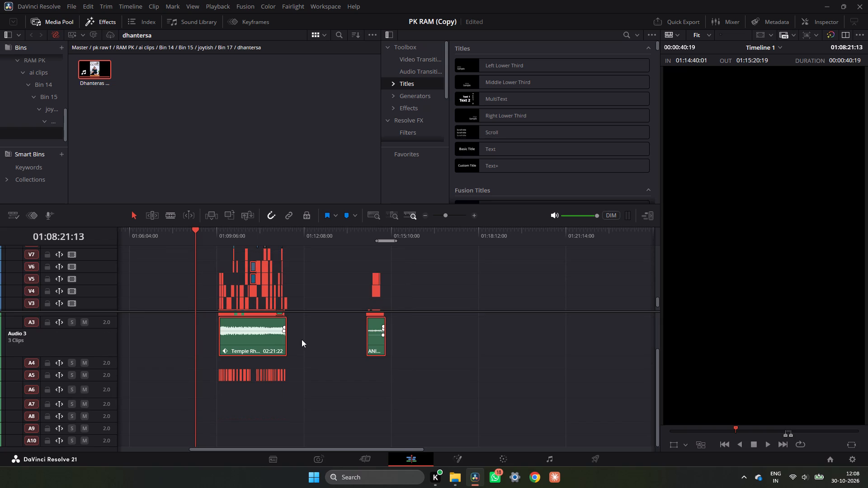
pyautogui.click(221, 236)
pyautogui.press('space')
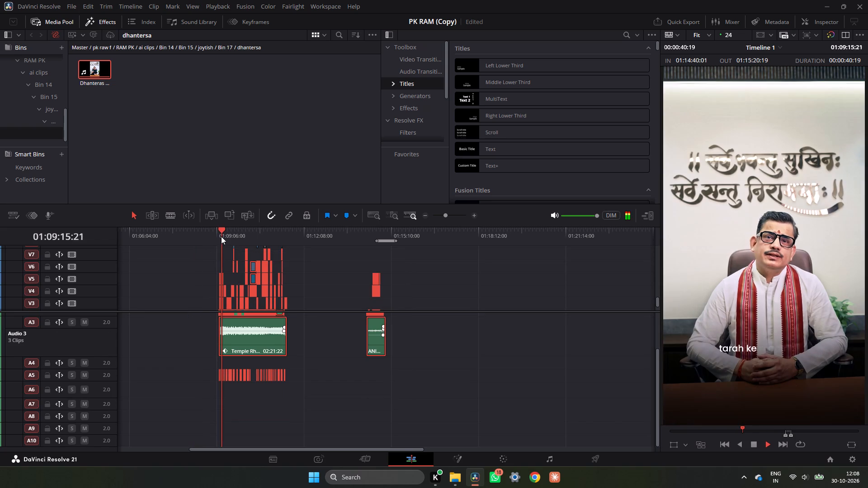
pyautogui.press('space')
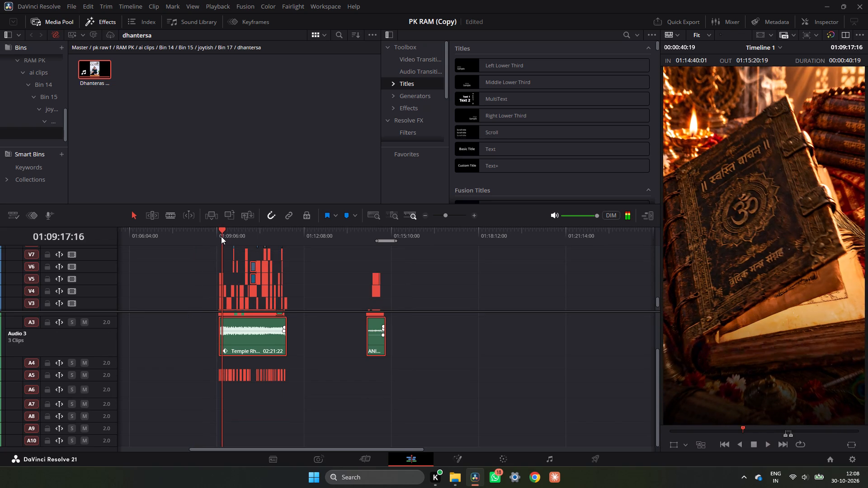
# Delete all clips from every video and audio track of Timeline 1.
pyautogui.doubleClick(428, 216)
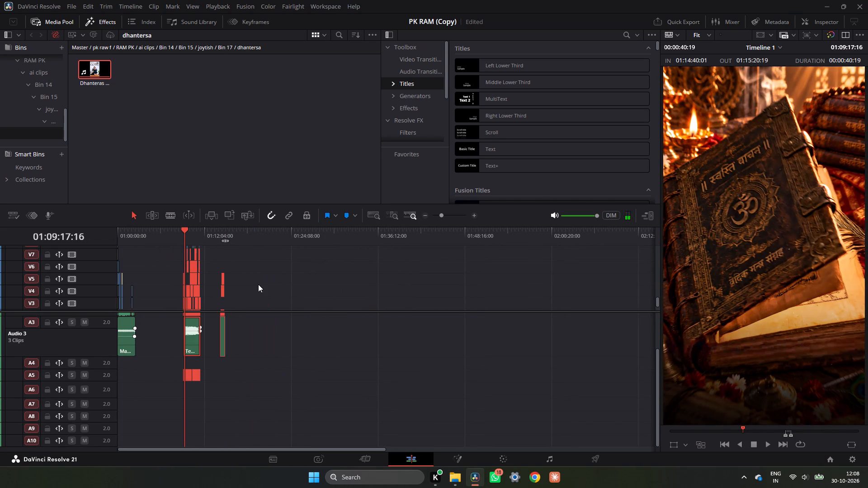
pyautogui.scroll(-5, 256, 284)
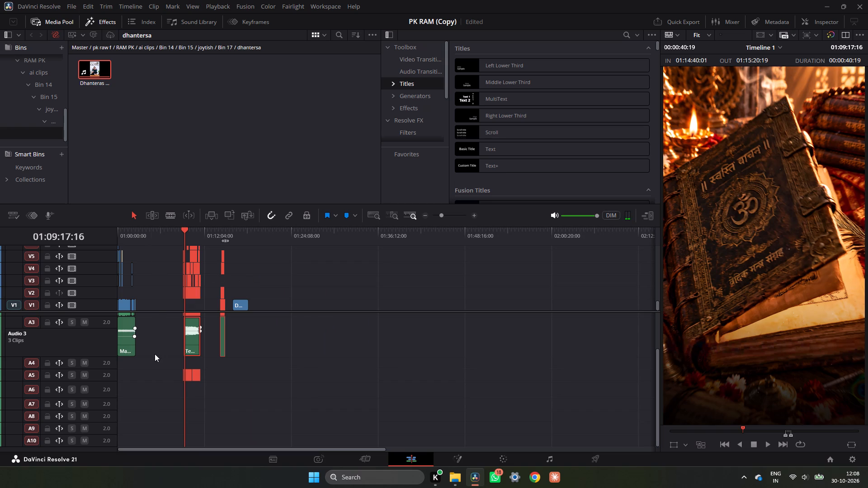
pyautogui.keyDown('ctrl'); pyautogui.moveTo(142, 370); pyautogui.dragTo(208, 257); pyautogui.keyUp('ctrl')
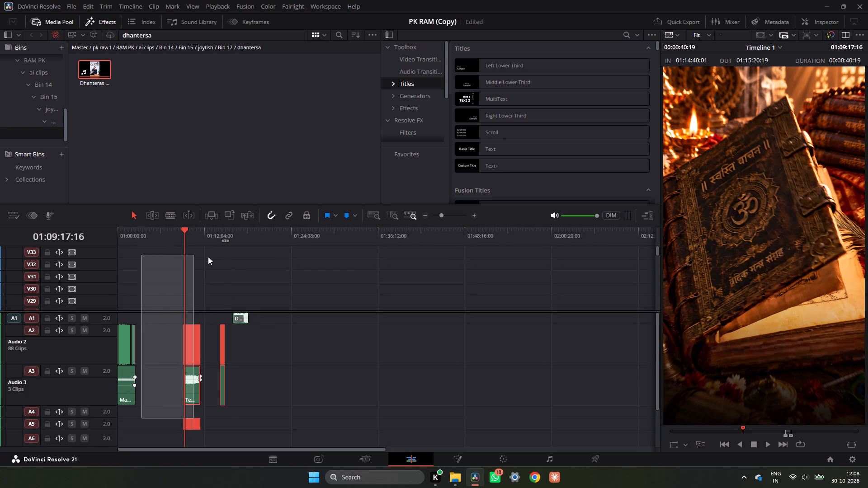
pyautogui.keyDown('ctrl'); pyautogui.moveTo(208, 257); pyautogui.dragTo(227, 262); pyautogui.keyUp('ctrl')
pyautogui.click(307, 348)
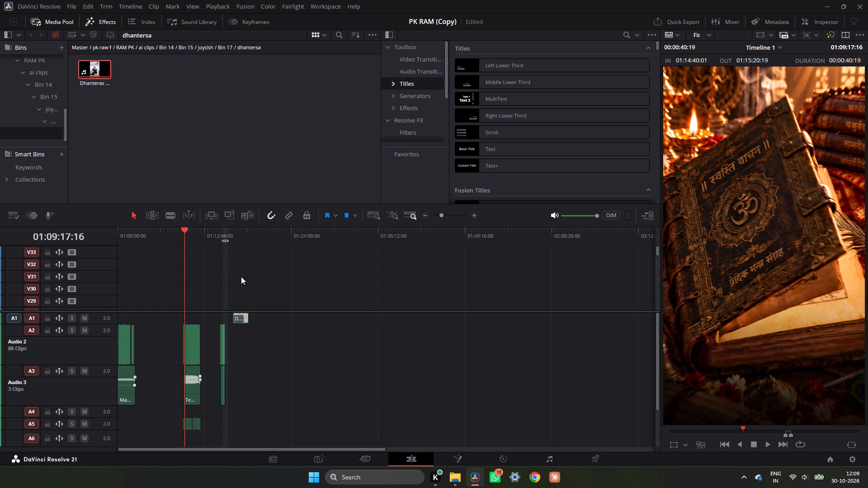
pyautogui.hotkey('ctrl', 'a')
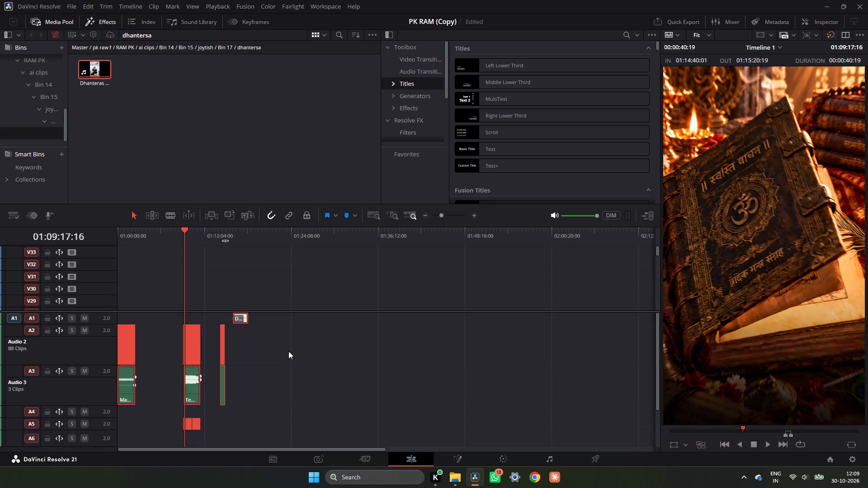
pyautogui.press('BackSpace')
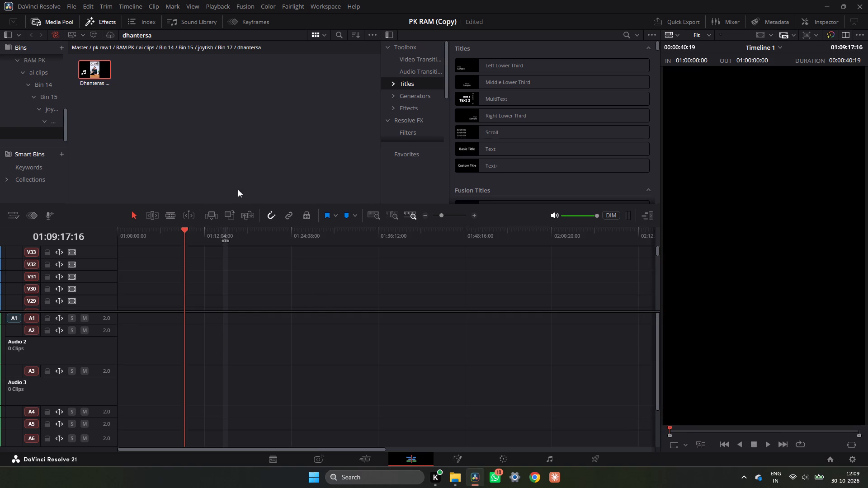
# Place the Dhanteras raw clip at 01:00:00:00 on Timeline 1, with its video on V1 and its audio on A3.
pyautogui.doubleClick(423, 217)
pyautogui.moveTo(138, 230); pyautogui.dragTo(103, 231)
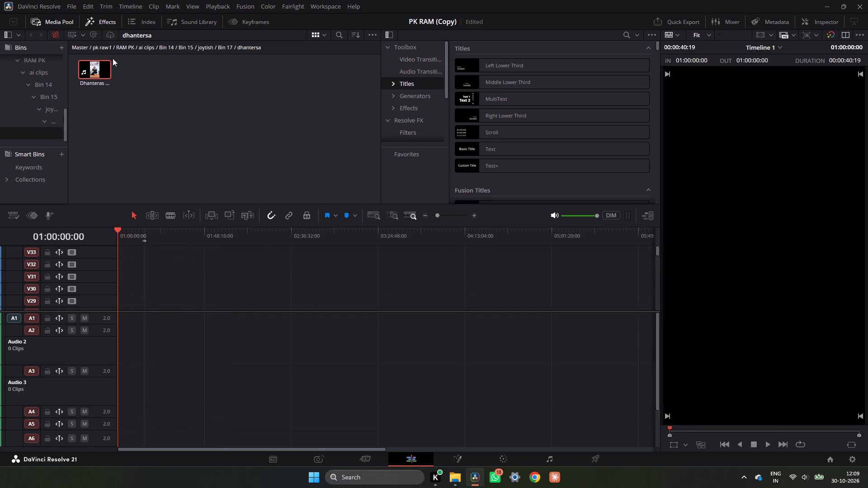
pyautogui.moveTo(90, 60); pyautogui.dragTo(121, 306)
pyautogui.tripleClick(475, 216)
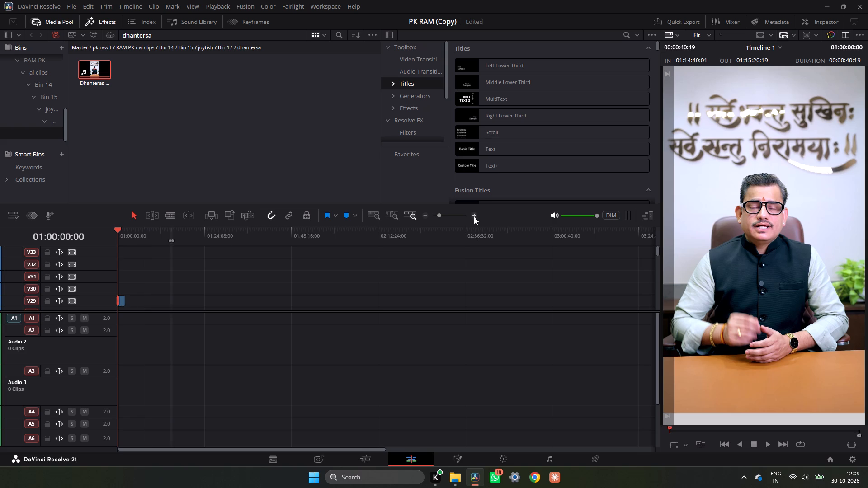
pyautogui.doubleClick(473, 216)
pyautogui.keyDown('ctrl'); pyautogui.scroll(4, 214, 293); pyautogui.keyUp('ctrl')
pyautogui.scroll(3, 199, 371)
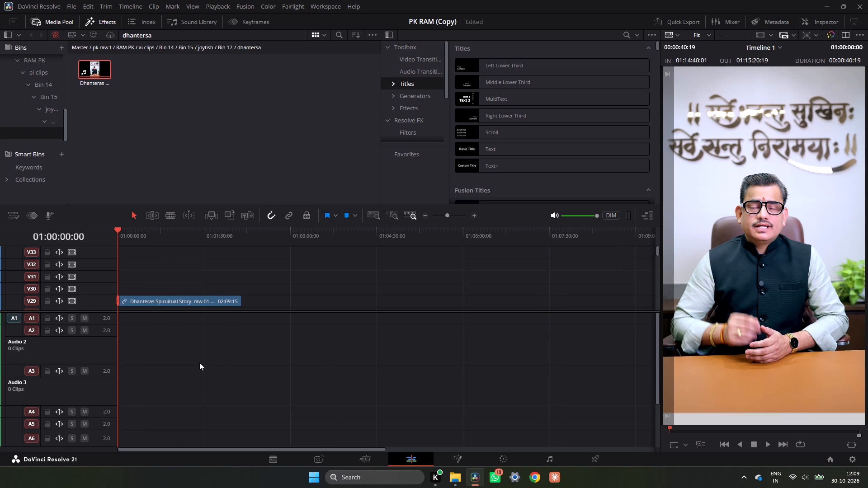
pyautogui.scroll(6, 199, 362)
pyautogui.scroll(-7, 204, 350)
pyautogui.moveTo(176, 437); pyautogui.dragTo(168, 319)
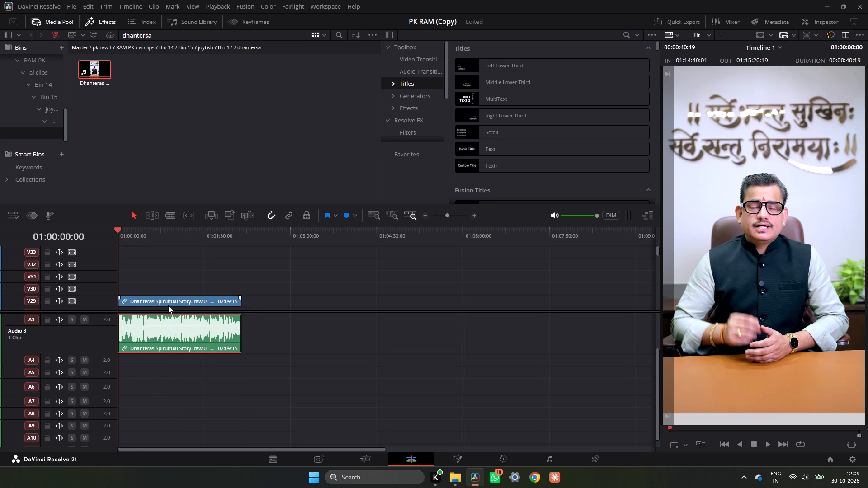
pyautogui.moveTo(168, 305); pyautogui.dragTo(163, 361)
pyautogui.scroll(-4, 149, 264)
# Play the first three seconds of the Dhanteras clip to check its picture and sound.
pyautogui.press('space')
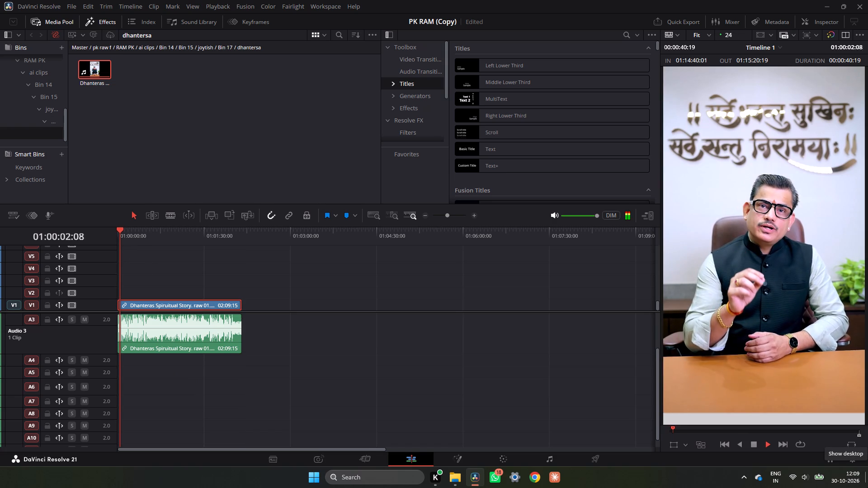
pyautogui.press('space')
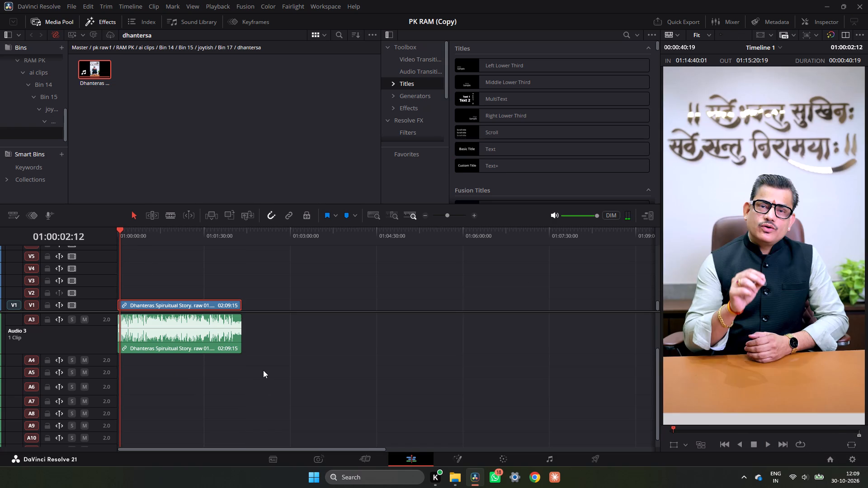
pyautogui.press('space')
pyautogui.press('space')
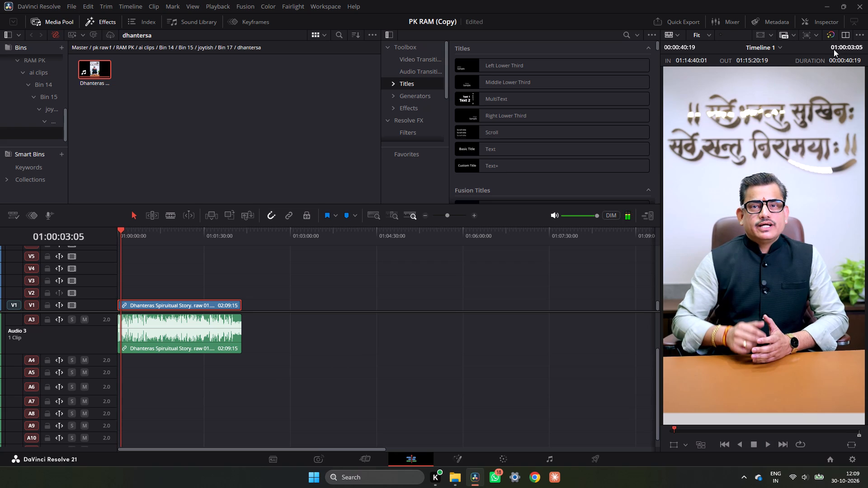
# Open the Inspector for the Dhanteras video clip.
pyautogui.click(815, 21)
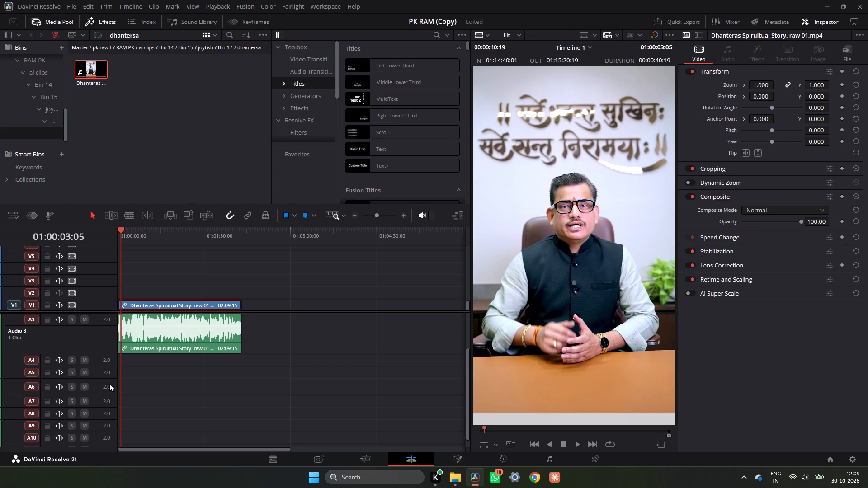
# Play the Dhanteras clip's opening past 01:00:20:00, return to its start and replay it, stopping at 01:00:03:22.
pyautogui.press('space')
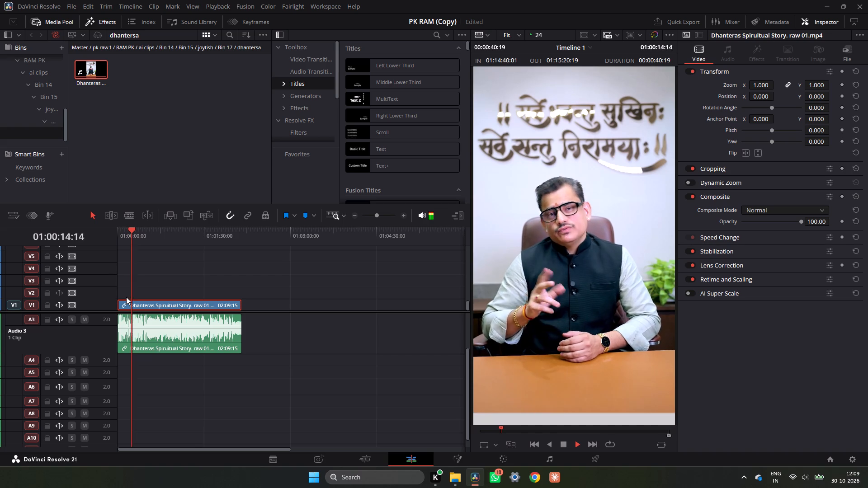
pyautogui.click(403, 219)
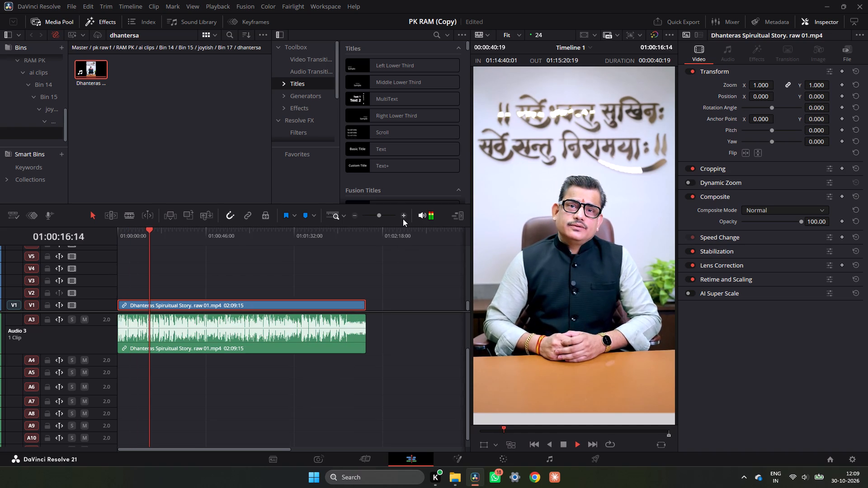
pyautogui.click(403, 219)
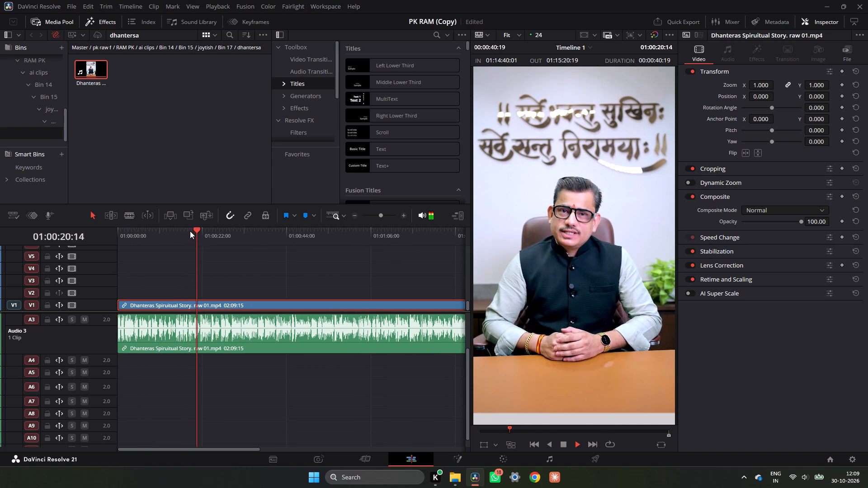
pyautogui.moveTo(190, 231); pyautogui.dragTo(110, 244)
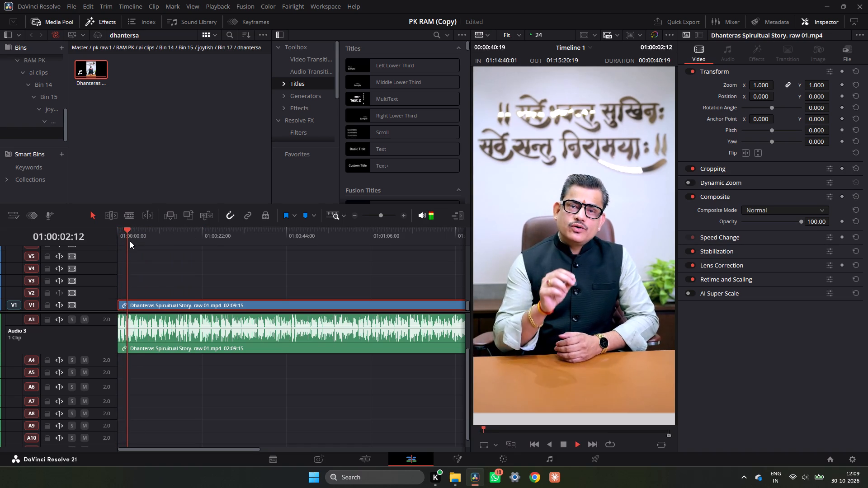
pyautogui.press('space')
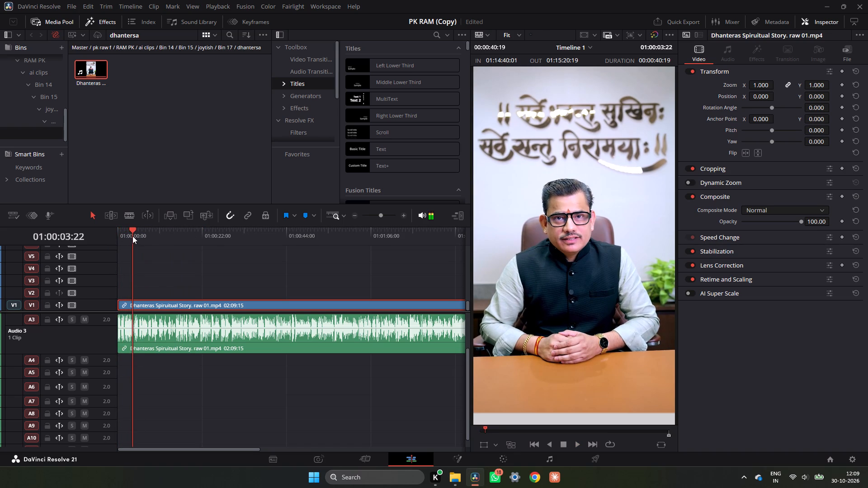
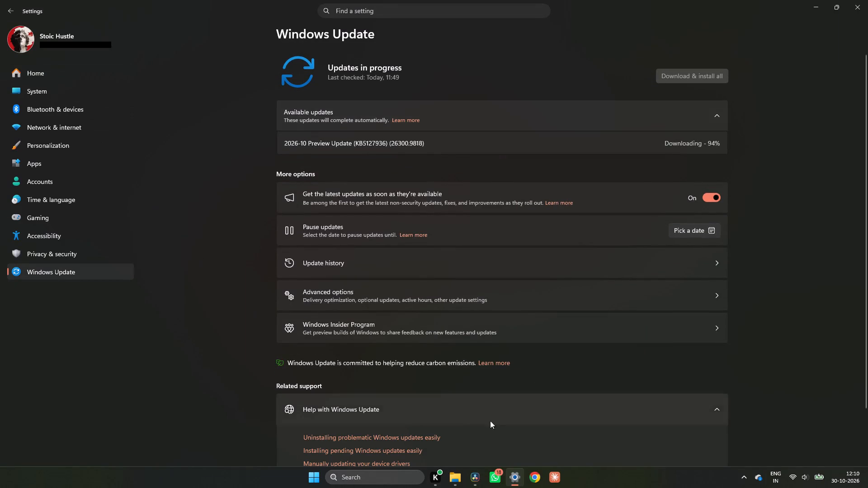
# Return to DaVinci Resolve and replay the opening of the Dhanteras clip several times, stopping at 01:00:04:02.
pyautogui.click(480, 481)
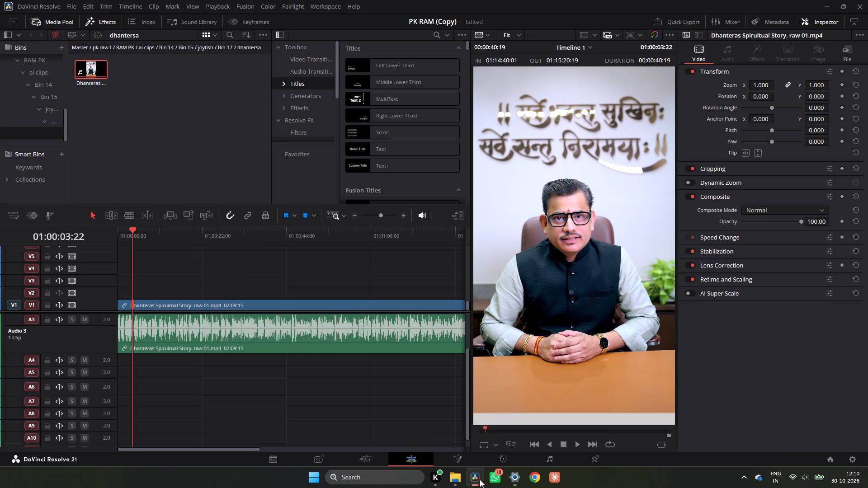
pyautogui.press('space')
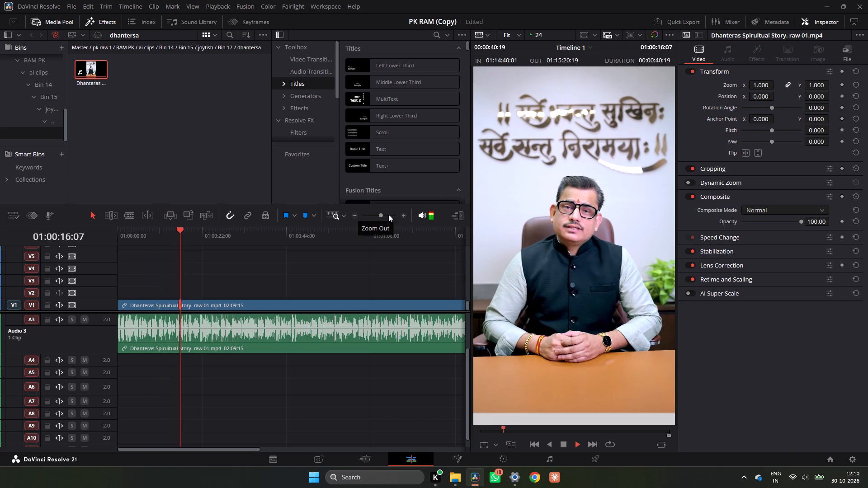
pyautogui.moveTo(188, 235); pyautogui.dragTo(177, 243)
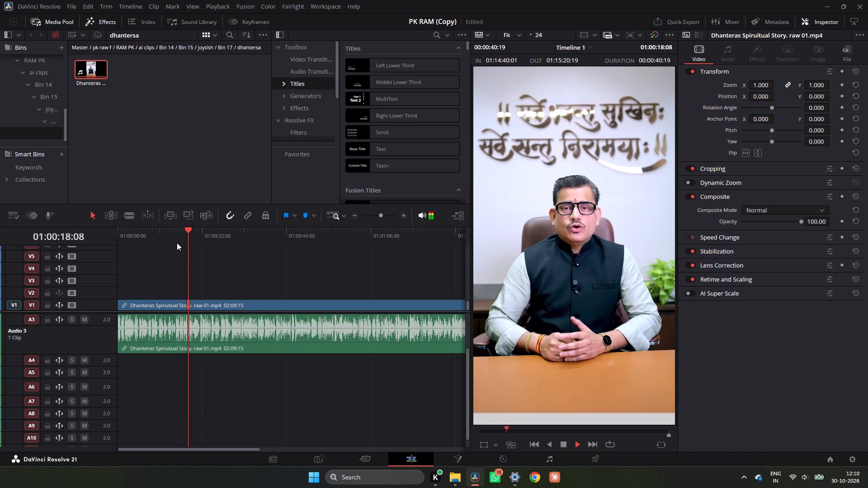
pyautogui.moveTo(177, 243); pyautogui.dragTo(113, 254)
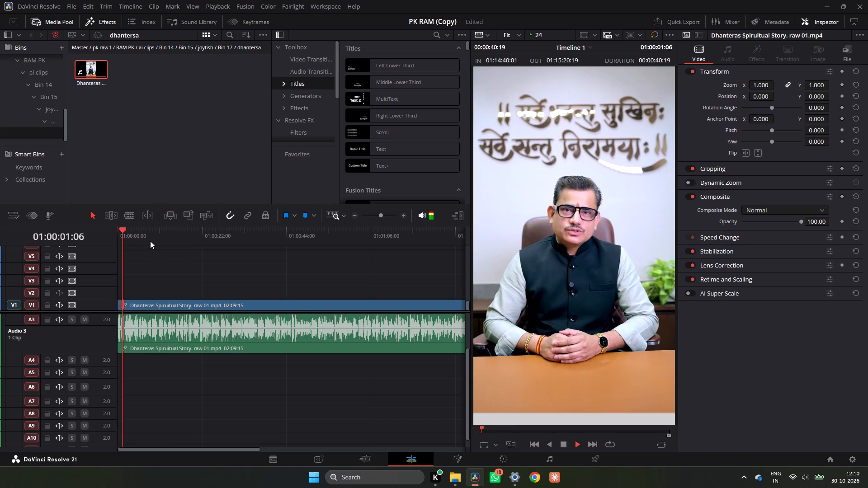
pyautogui.click(406, 213)
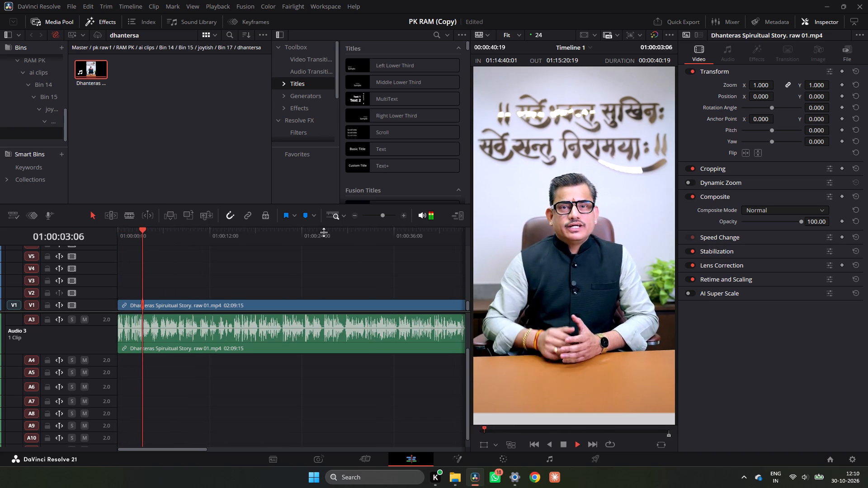
pyautogui.press('space')
pyautogui.moveTo(155, 237); pyautogui.dragTo(113, 243)
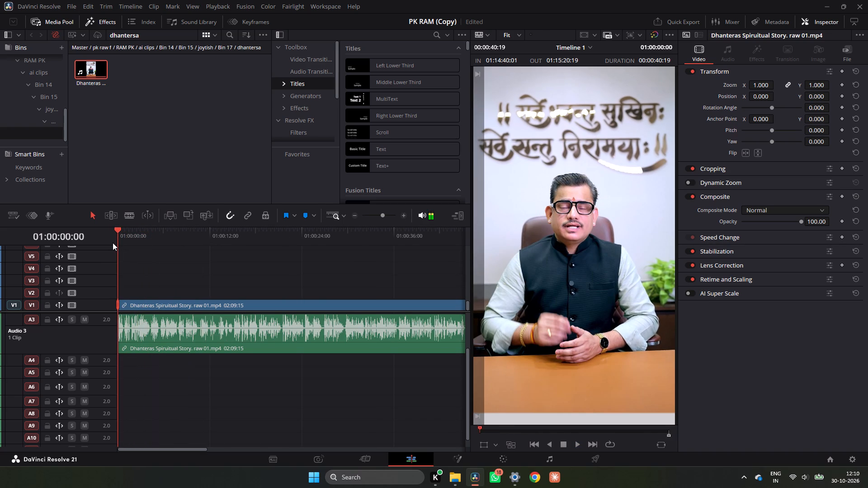
pyautogui.press('space')
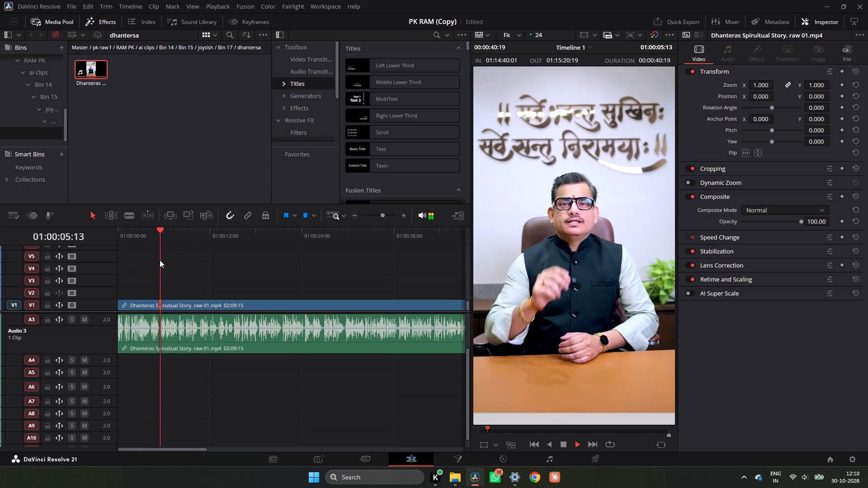
pyautogui.press('space')
pyautogui.click(127, 235)
pyautogui.press('space')
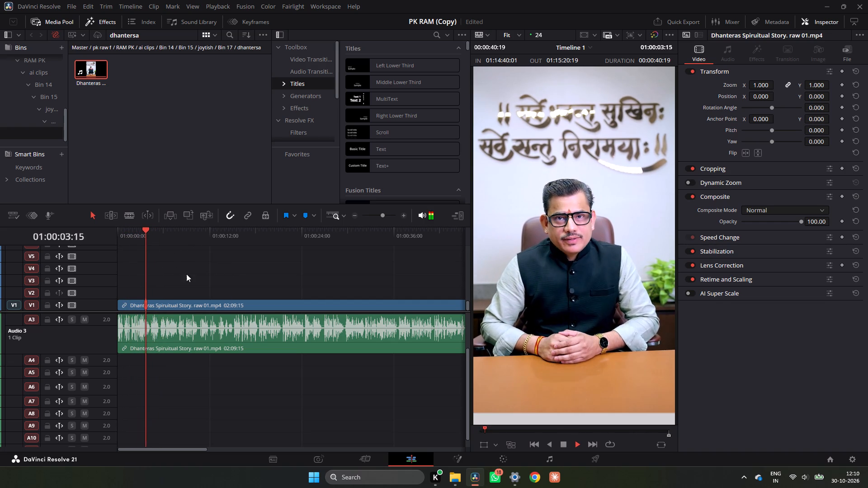
pyautogui.press('space')
# Open Google Chrome with the realstoichustle profile.
pyautogui.click(539, 475)
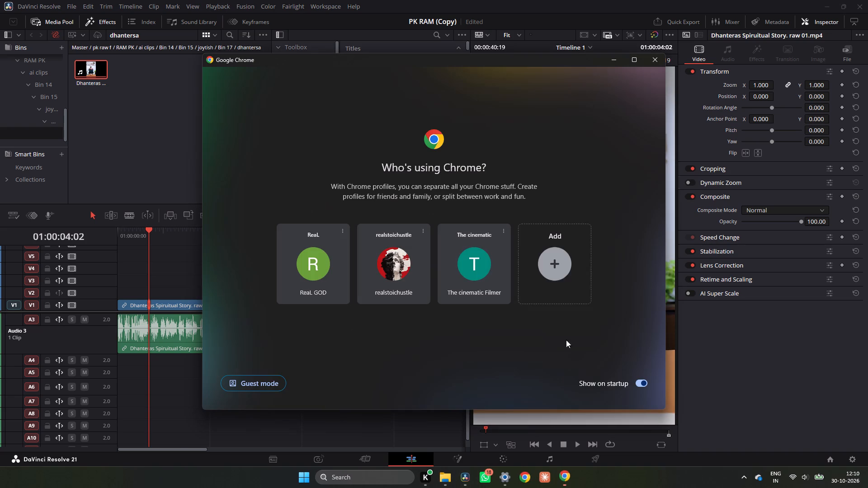
pyautogui.click(415, 280)
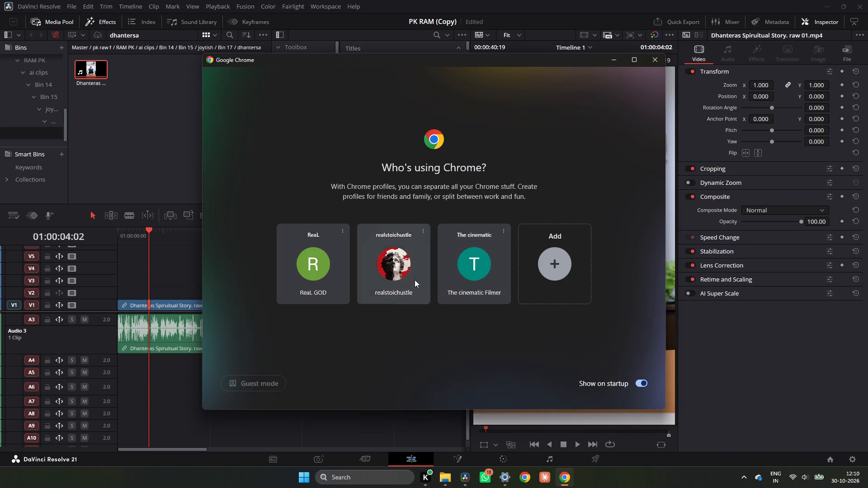
pyautogui.click(295, 60)
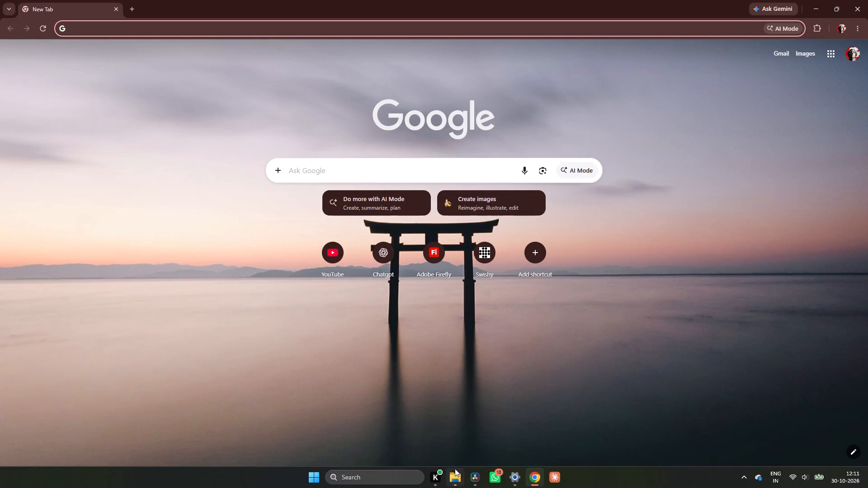
# Switch back to DaVinci Resolve and replay the Dhanteras clip from about 01:00:01:02, stopping at 01:00:03:05.
pyautogui.click(475, 474)
pyautogui.click(127, 240)
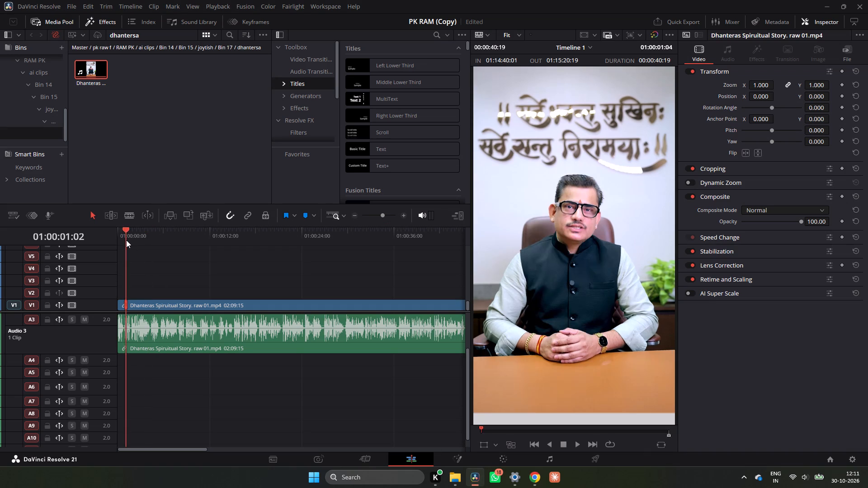
pyautogui.press('space')
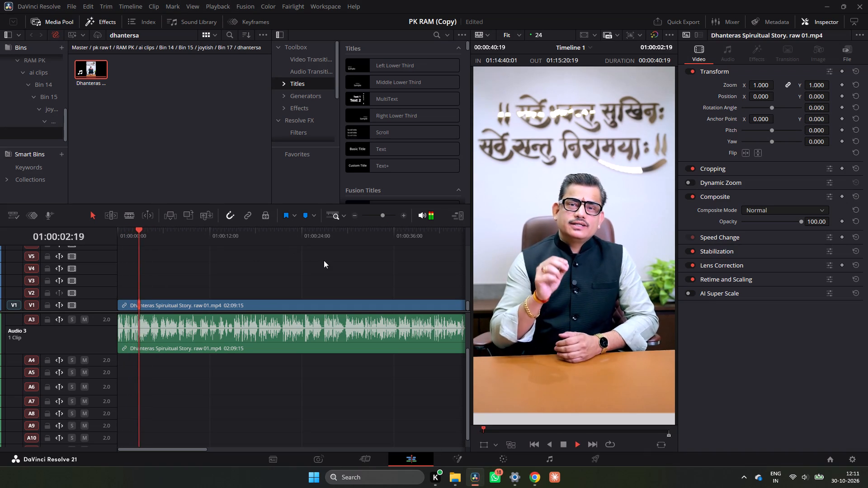
pyautogui.press('space')
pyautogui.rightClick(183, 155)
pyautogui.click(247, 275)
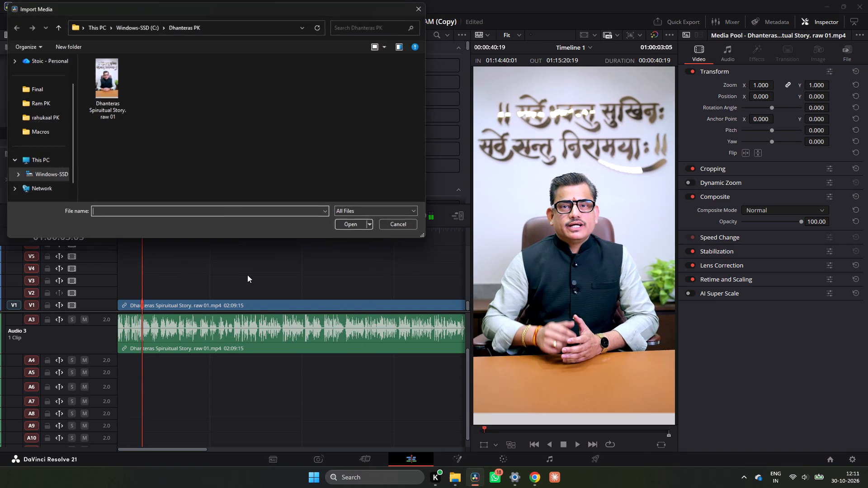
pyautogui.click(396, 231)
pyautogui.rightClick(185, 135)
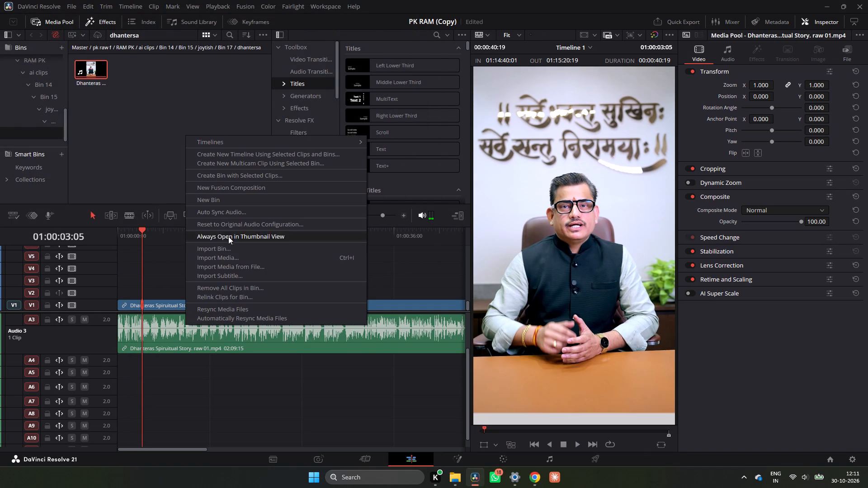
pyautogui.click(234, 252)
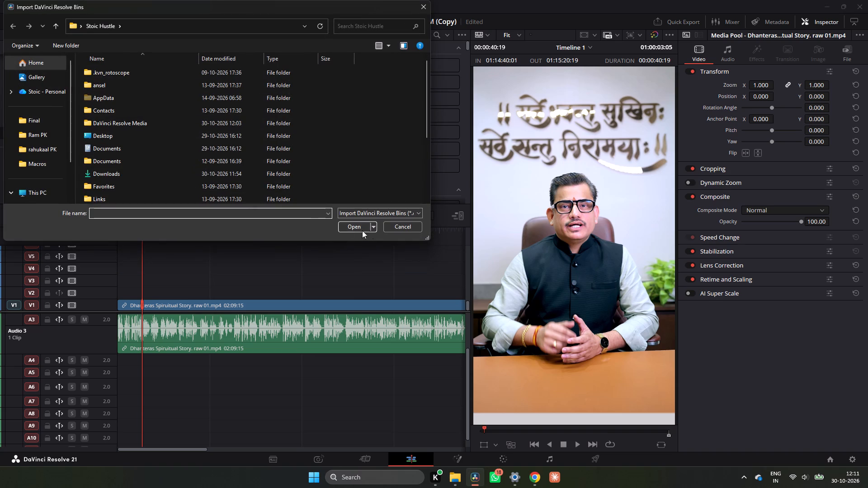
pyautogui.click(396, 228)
# Create a new bin named "ai CLIPS" inside the dhantersa bin and open it.
pyautogui.rightClick(142, 161)
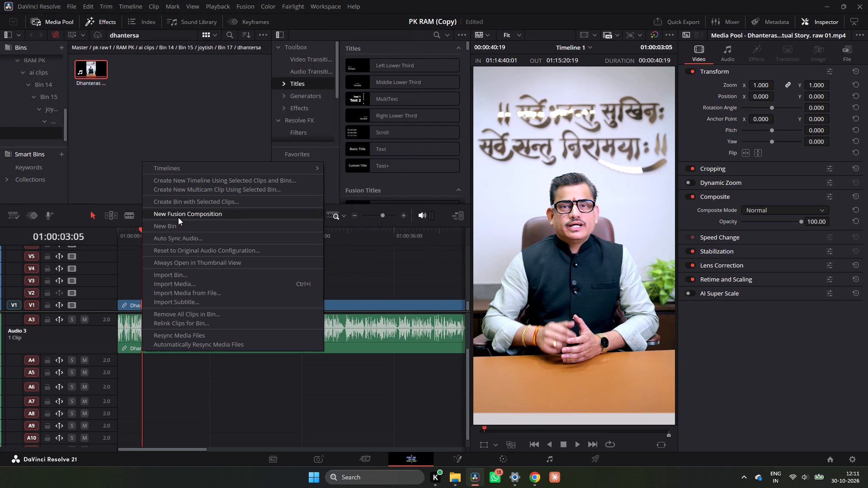
pyautogui.click(178, 225)
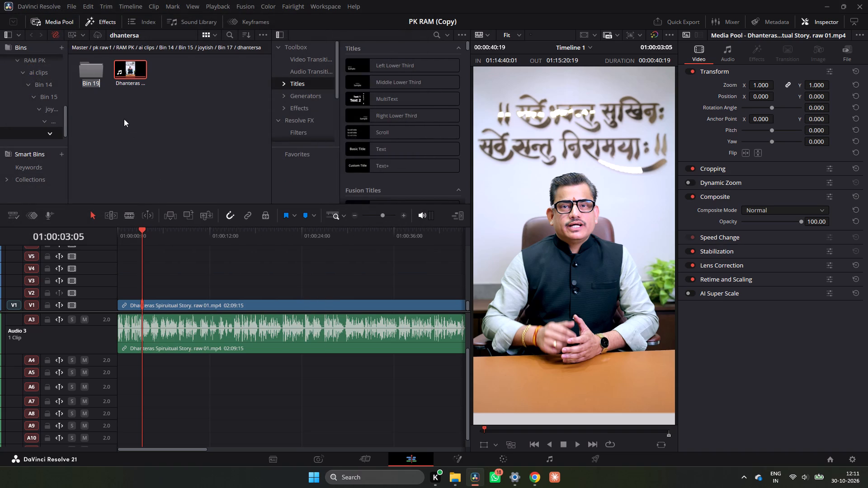
pyautogui.press('BackSpace')
pyautogui.press('BackSpace')
pyautogui.press('d')
pyautogui.press('BackSpace')
pyautogui.write('ai')
pyautogui.press('space')
pyautogui.write('CLI')
pyautogui.write('PS')
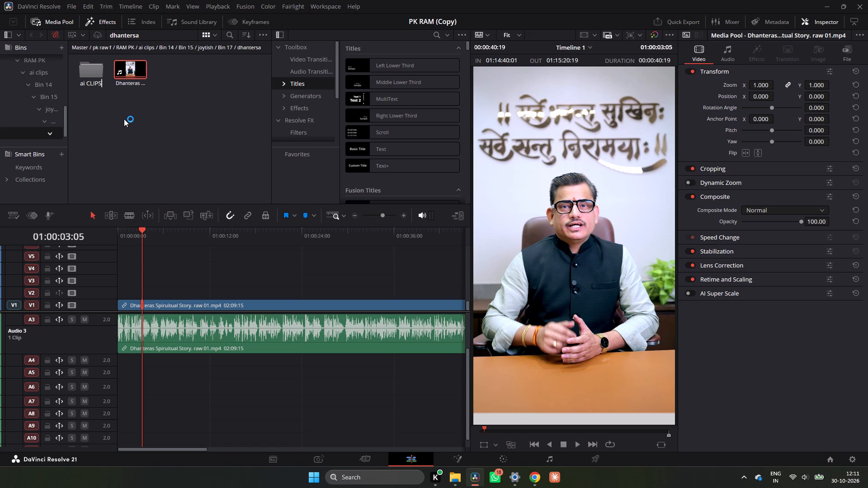
pyautogui.press('space')
pyautogui.click(122, 118)
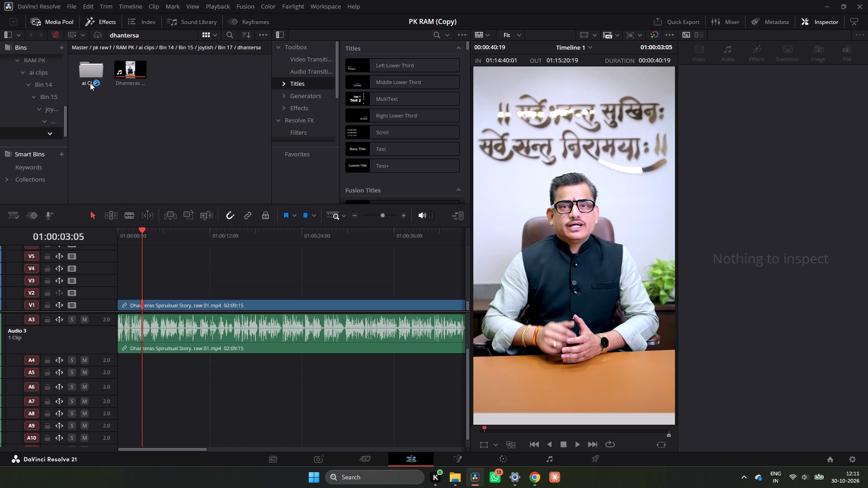
pyautogui.doubleClick(90, 83)
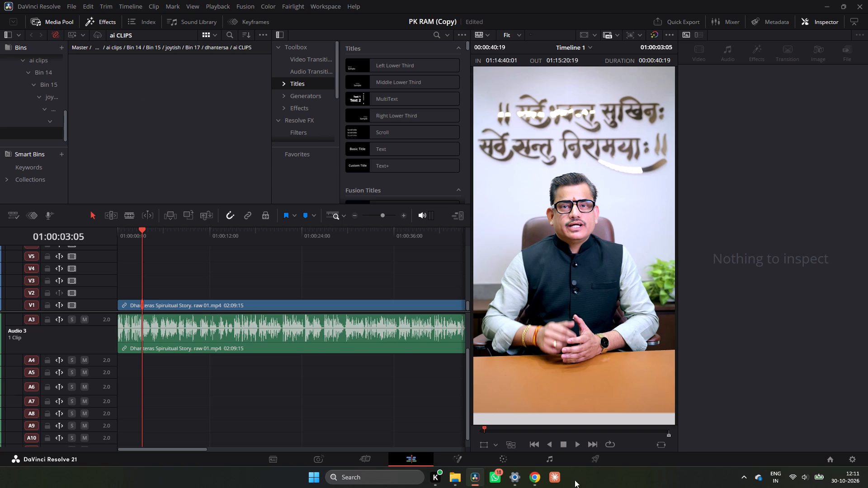
# Switch to Google Chrome, find Pinterest through a Google search for "pinterest", open its site and dismiss the profile photo prompt.
pyautogui.click(523, 481)
pyautogui.click(531, 483)
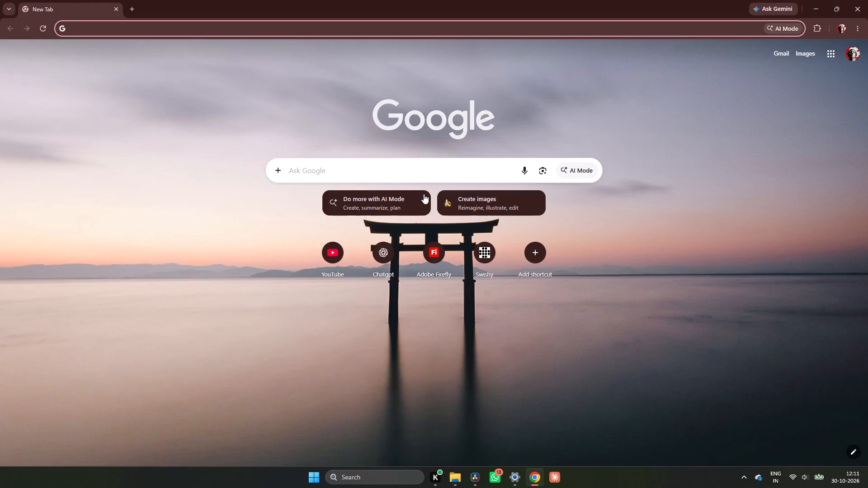
pyautogui.click(442, 178)
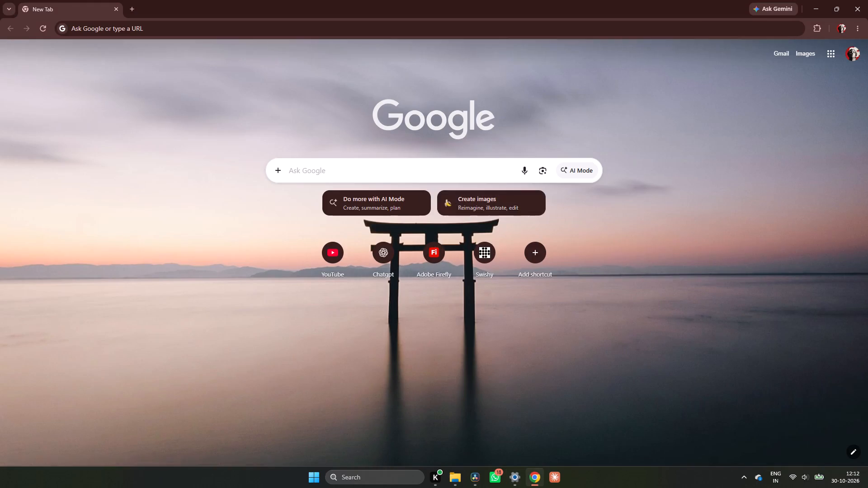
pyautogui.click(427, 194)
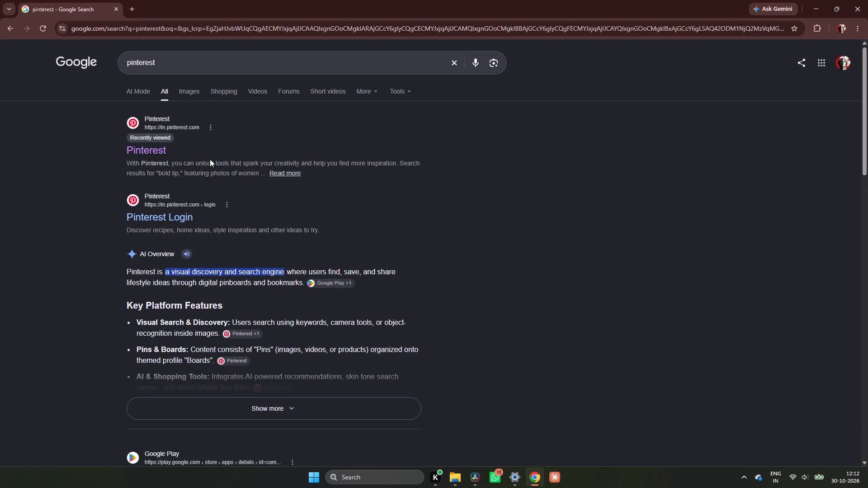
pyautogui.click(152, 147)
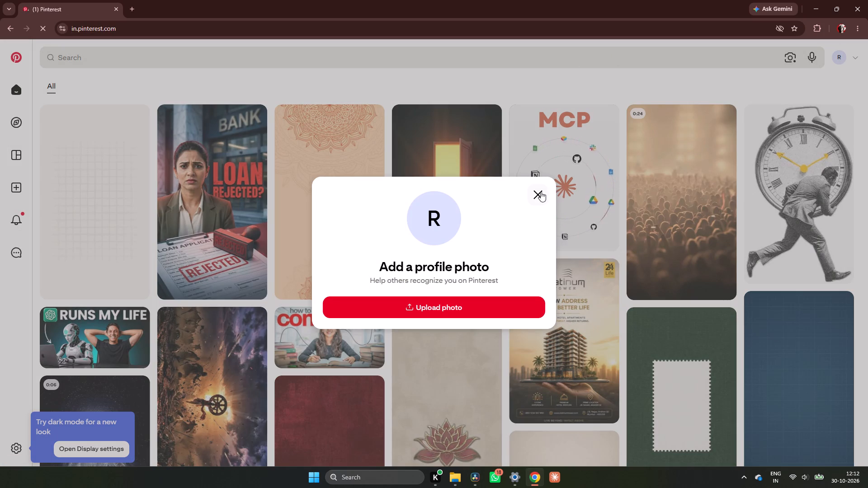
pyautogui.click(537, 194)
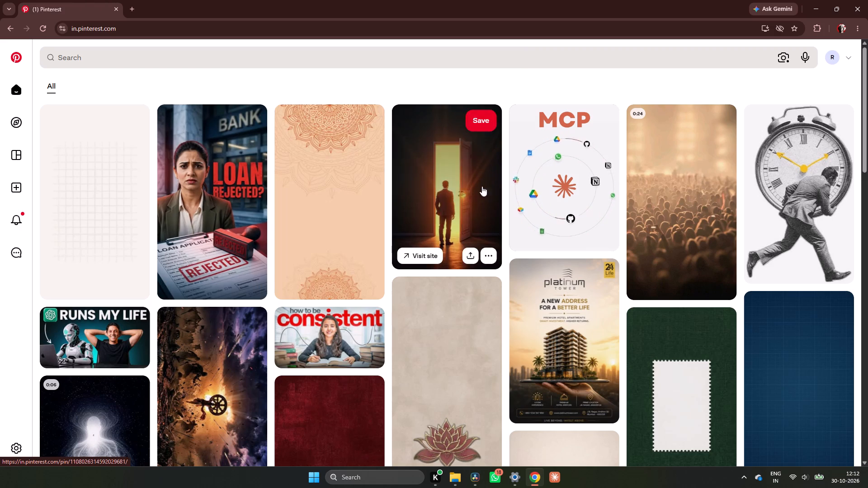
# Browse the Pinterest home feed for visuals that could suit the Dhanteras reel.
pyautogui.scroll(-5, 410, 211)
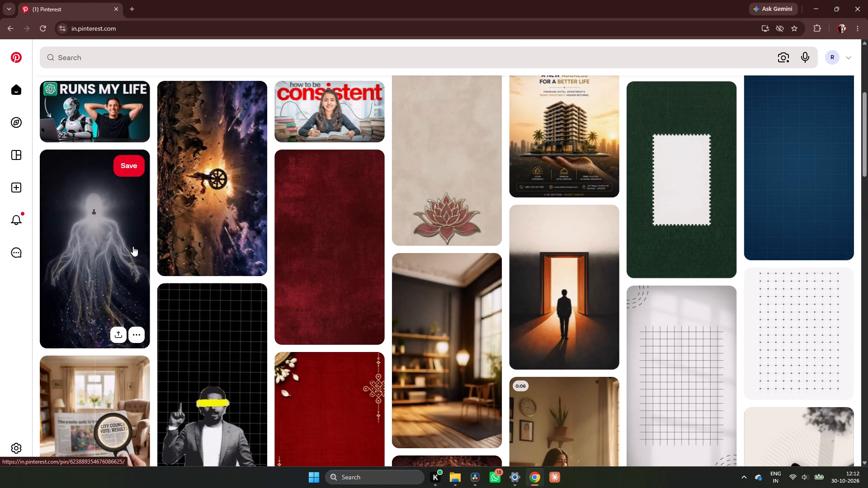
pyautogui.scroll(-6, 255, 262)
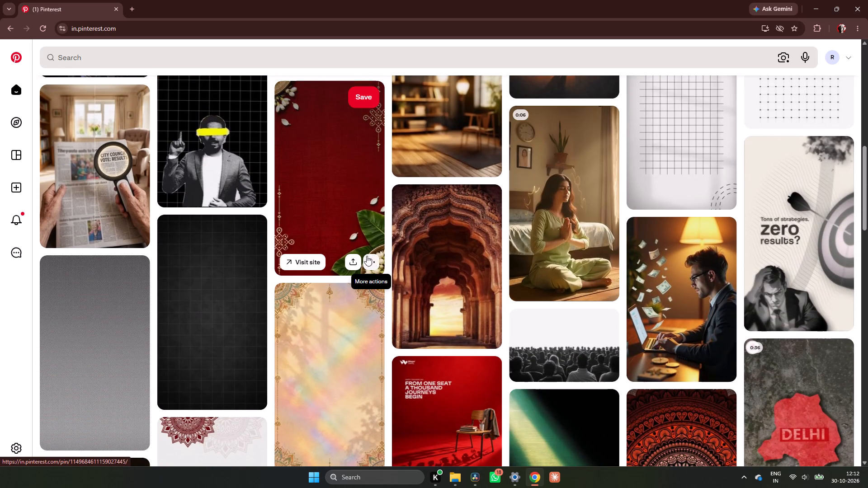
pyautogui.scroll(-5, 372, 256)
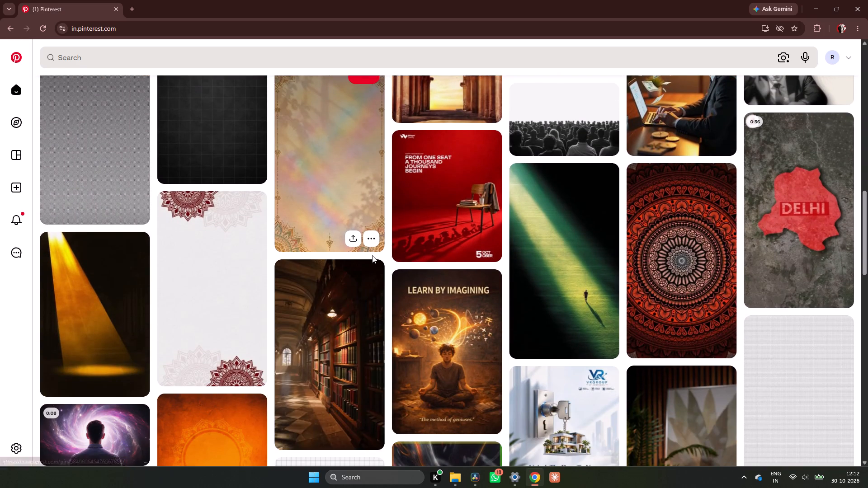
pyautogui.scroll(-1, 372, 255)
pyautogui.scroll(1, 372, 255)
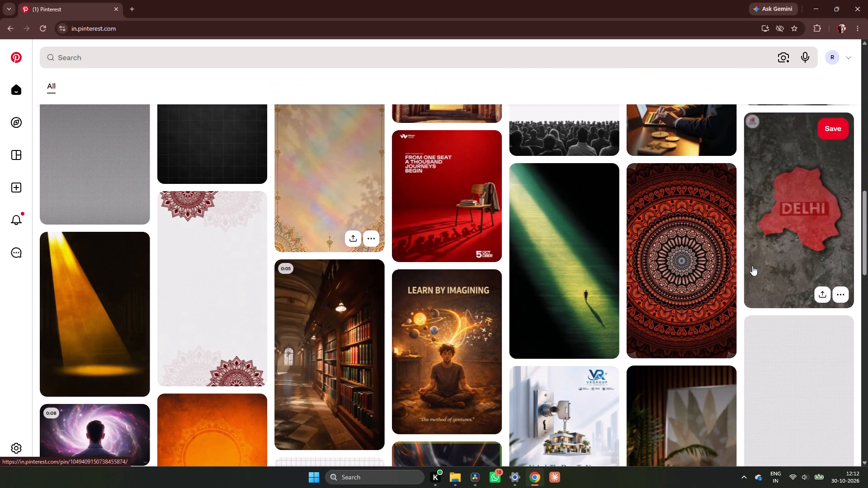
pyautogui.scroll(-3, 700, 262)
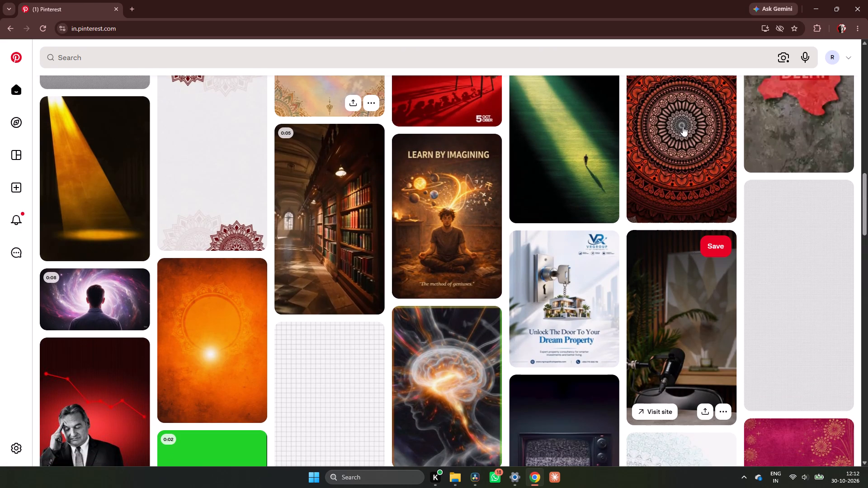
# Search Pinterest for "shopping".
pyautogui.click(517, 47)
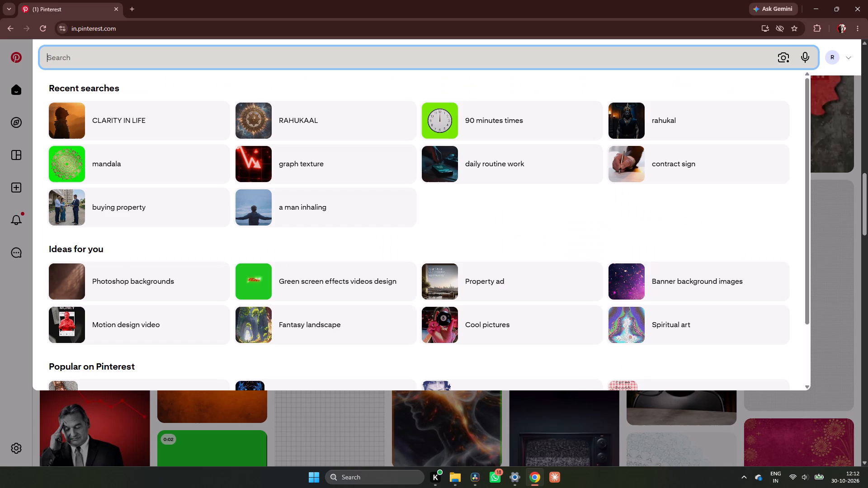
pyautogui.write('shopping')
pyautogui.press('space')
pyautogui.press('Return')
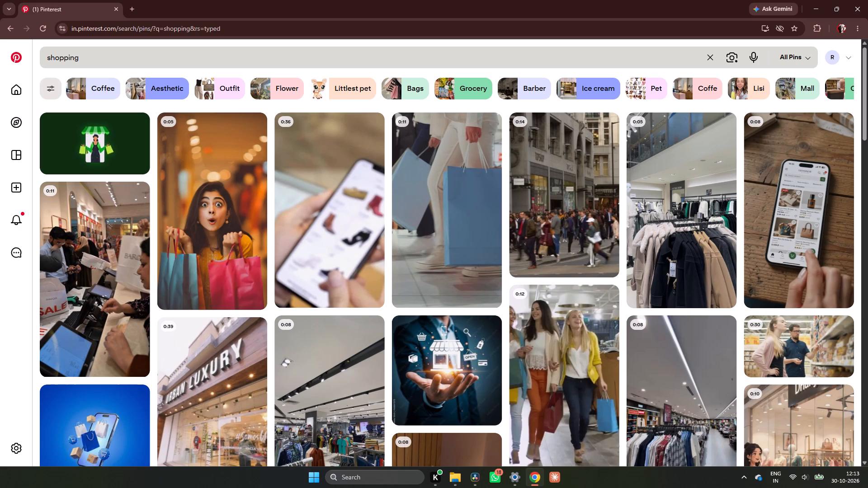
# Browse the Pinterest shopping results for pictures and clips that could suit the Dhanteras reel.
pyautogui.scroll(-3, 650, 268)
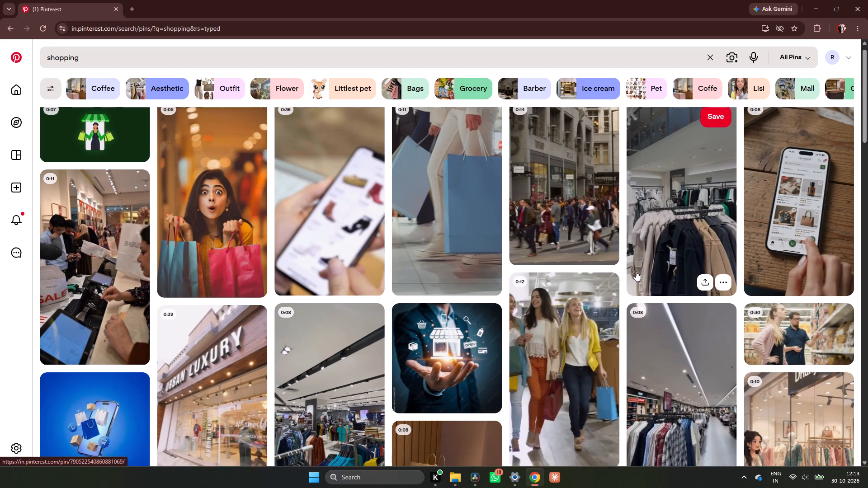
pyautogui.scroll(-1, 636, 271)
pyautogui.scroll(-7, 547, 296)
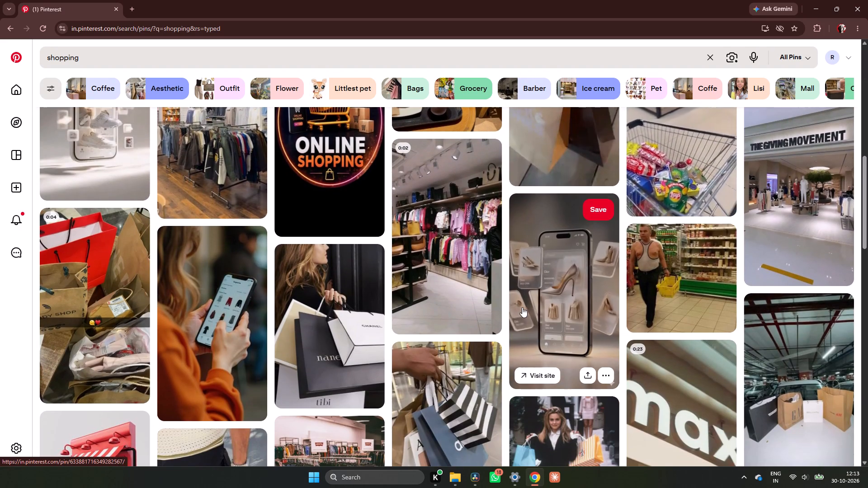
pyautogui.scroll(9, 522, 307)
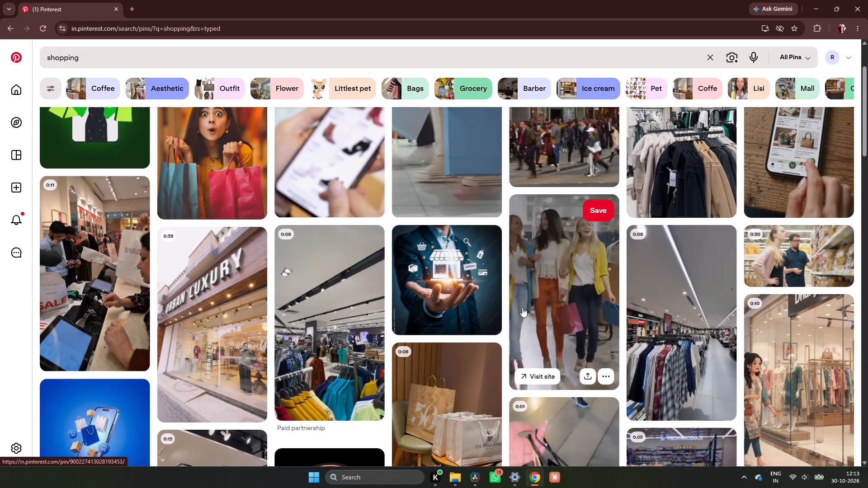
pyautogui.scroll(5, 428, 282)
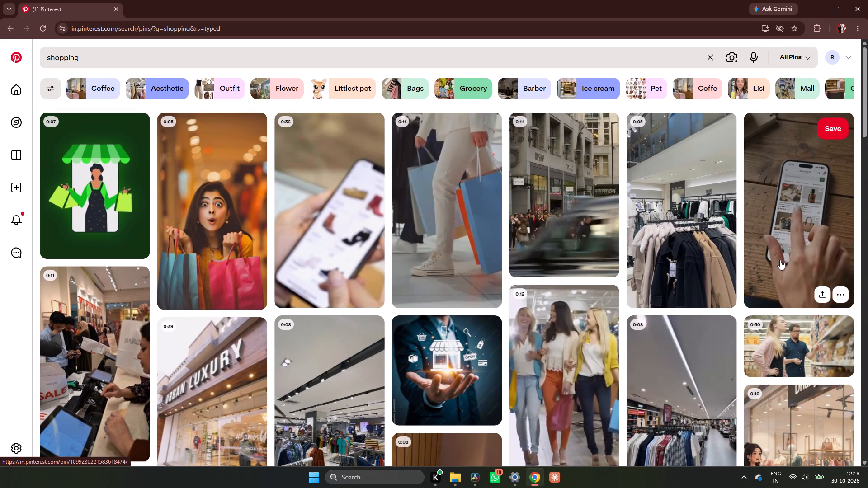
pyautogui.scroll(-9, 779, 260)
pyautogui.scroll(-8, 101, 323)
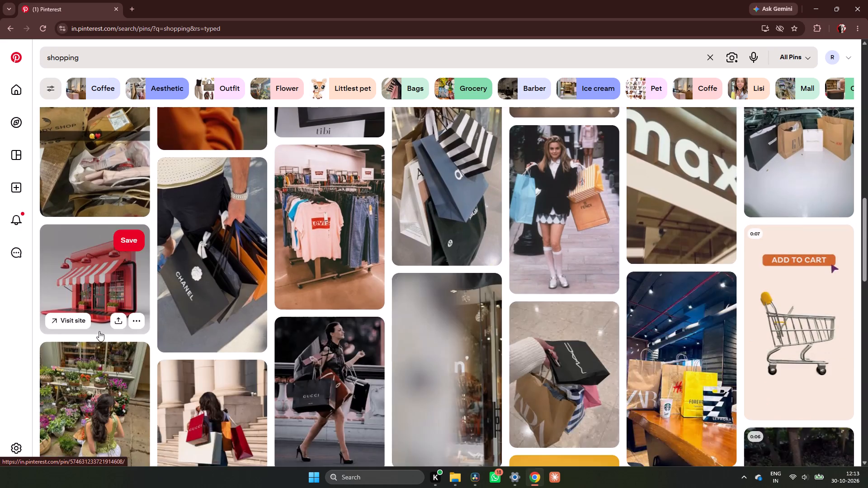
pyautogui.scroll(-8, 99, 331)
pyautogui.scroll(1, 99, 331)
pyautogui.scroll(-10, 99, 331)
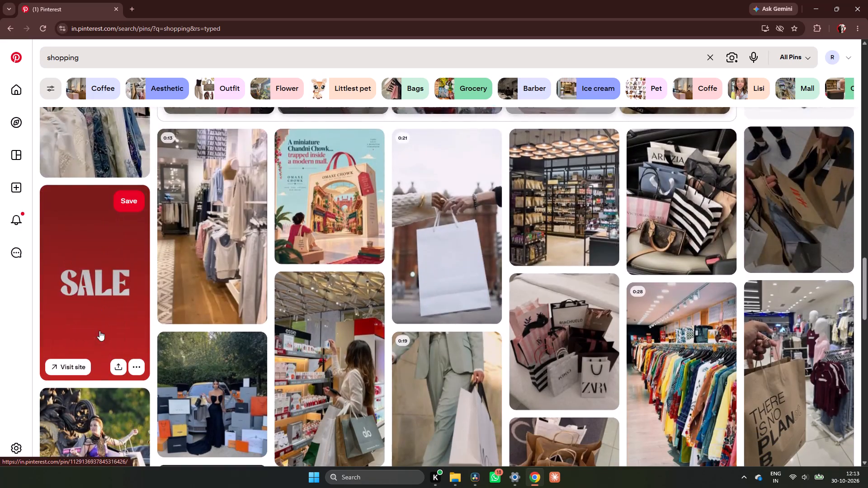
pyautogui.scroll(-3, 99, 331)
pyautogui.scroll(-7, 382, 229)
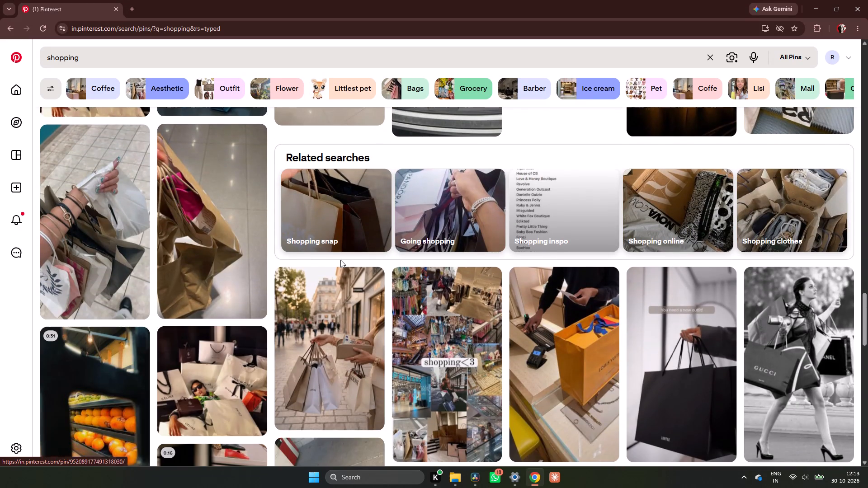
pyautogui.scroll(-11, 337, 259)
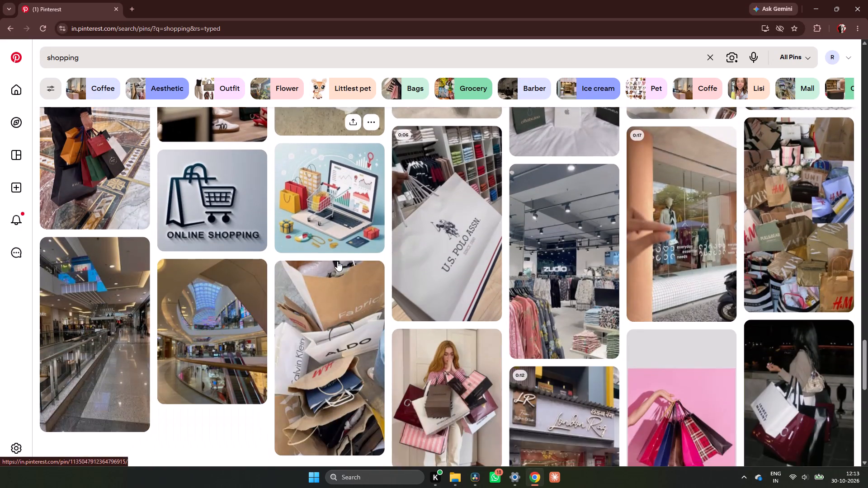
pyautogui.scroll(-6, 328, 136)
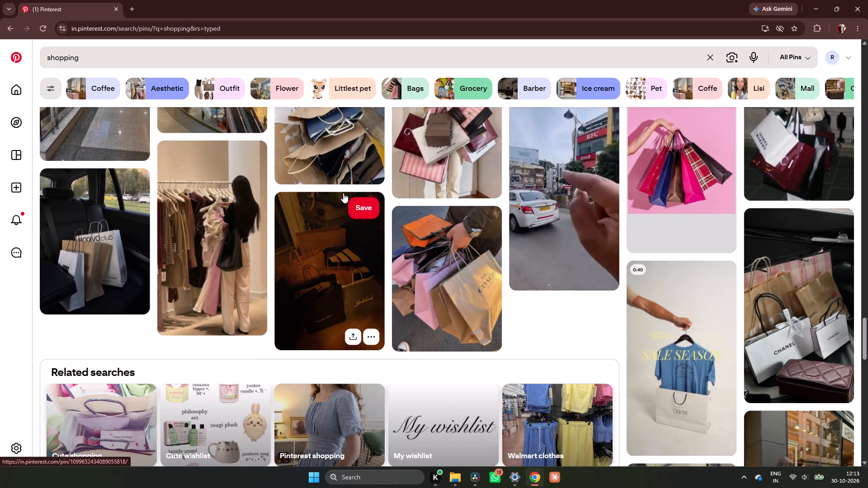
pyautogui.scroll(-7, 343, 193)
pyautogui.scroll(1, 341, 196)
pyautogui.scroll(-11, 339, 203)
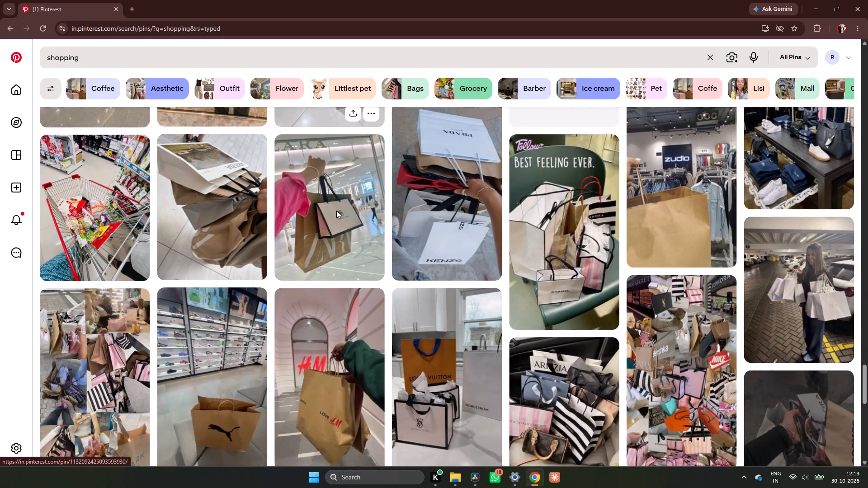
pyautogui.scroll(-10, 336, 211)
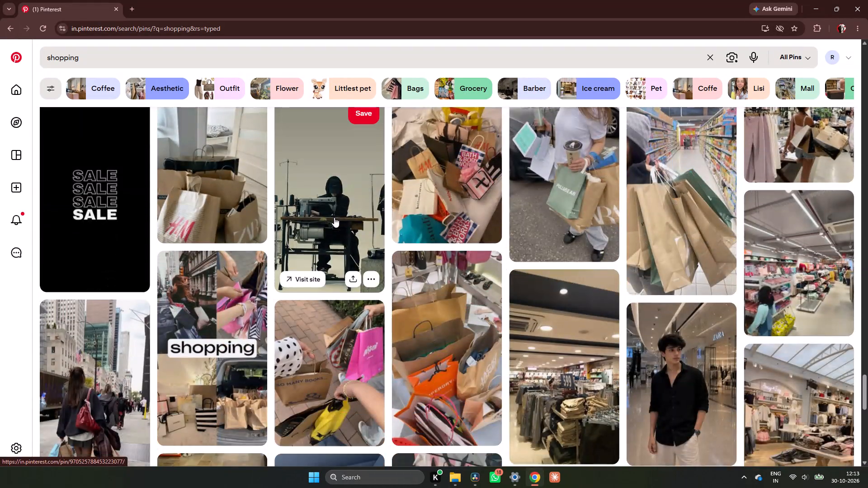
pyautogui.scroll(-12, 333, 217)
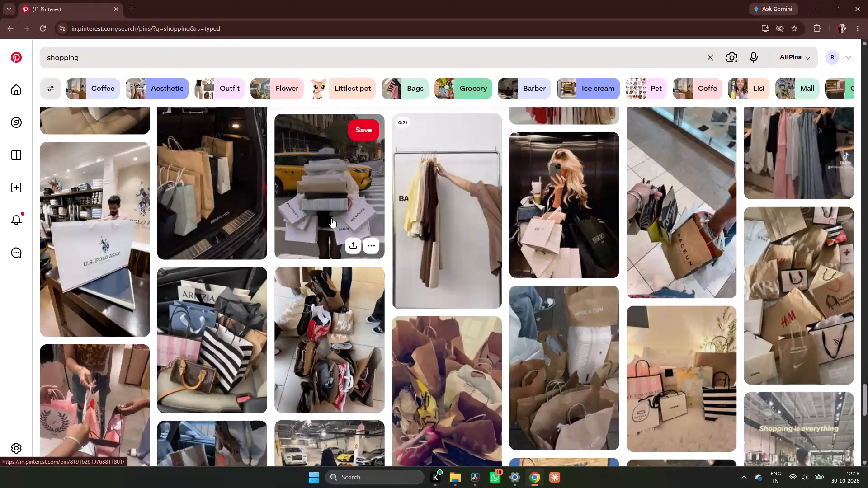
pyautogui.scroll(-4, 331, 218)
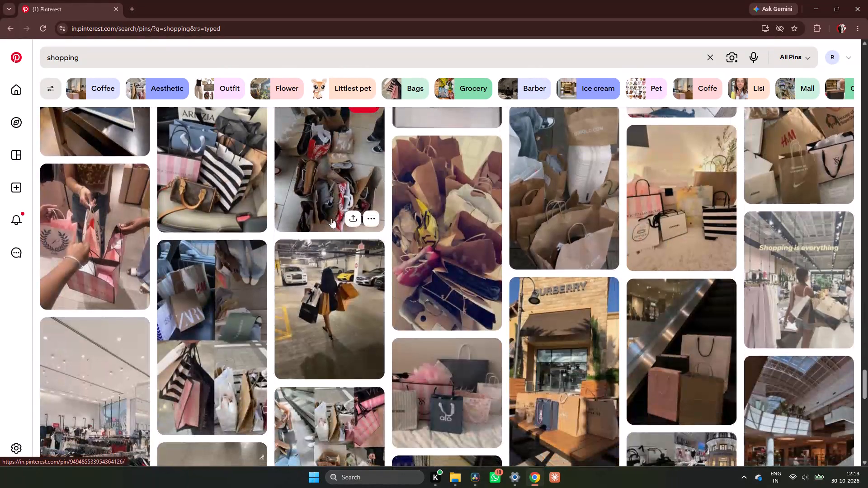
pyautogui.scroll(-5, 452, 219)
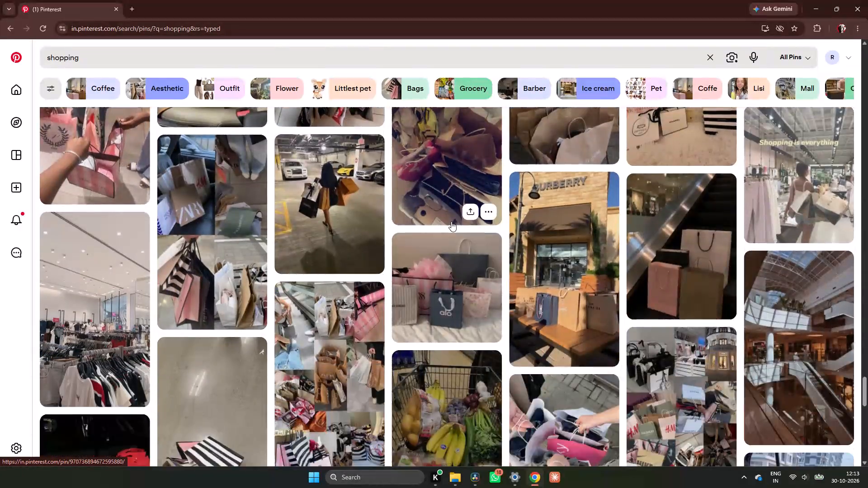
pyautogui.scroll(-6, 451, 221)
pyautogui.scroll(1, 446, 222)
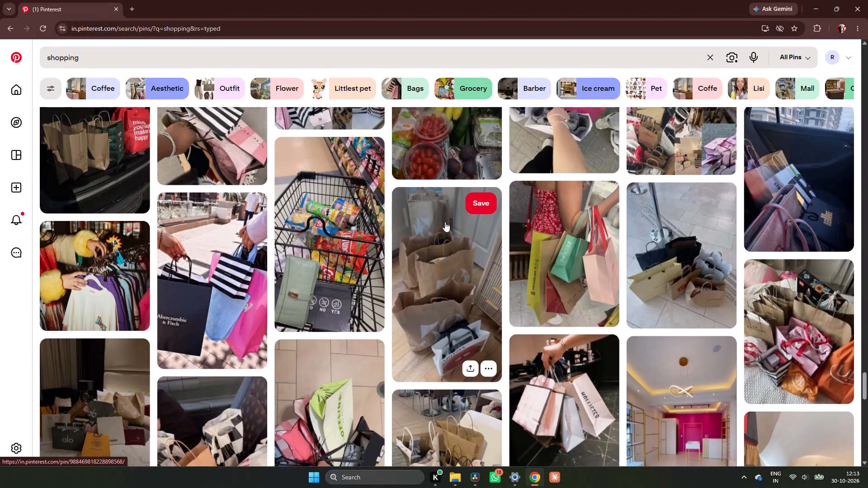
pyautogui.scroll(-16, 444, 222)
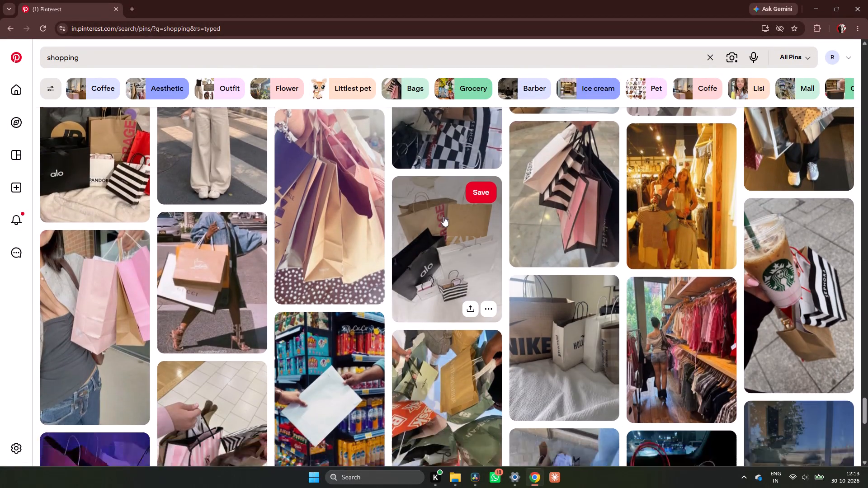
pyautogui.scroll(-8, 443, 216)
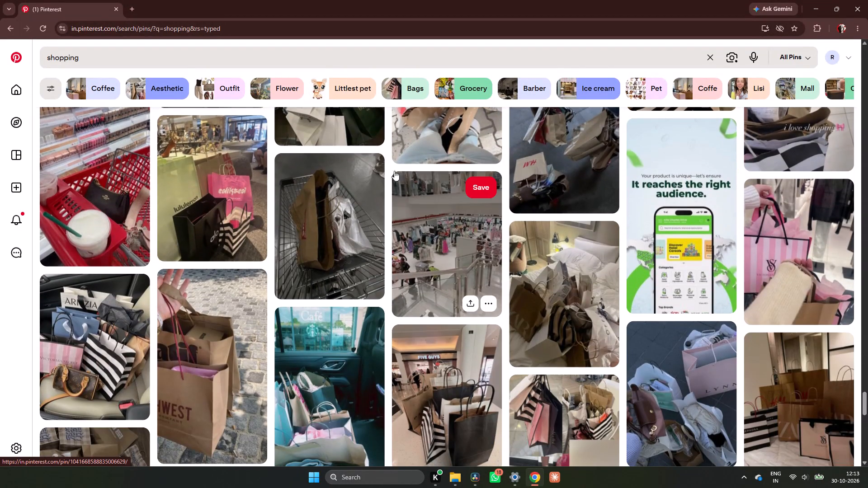
pyautogui.scroll(-6, 382, 166)
pyautogui.scroll(-7, 395, 252)
# Switch to DaVinci Resolve and play the Dhanteras clip from 01:00:03:05 past about 01:00:12, pausing briefly around 01:00:11.
pyautogui.click(470, 483)
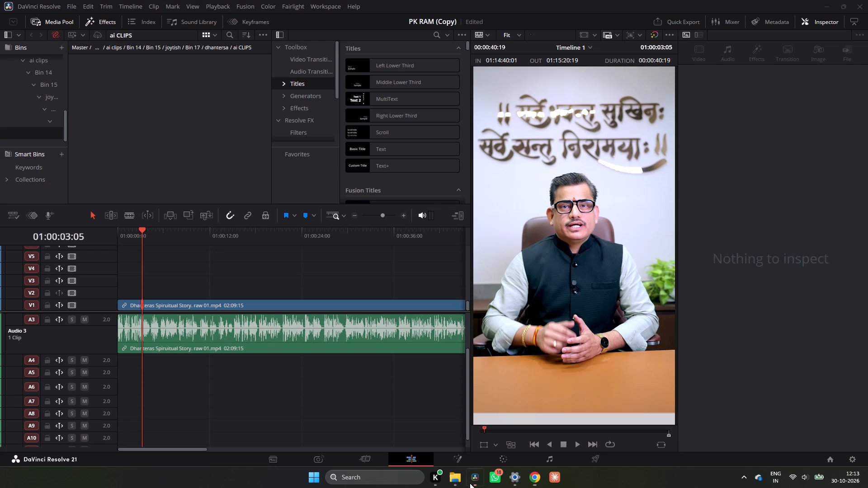
pyautogui.press('space')
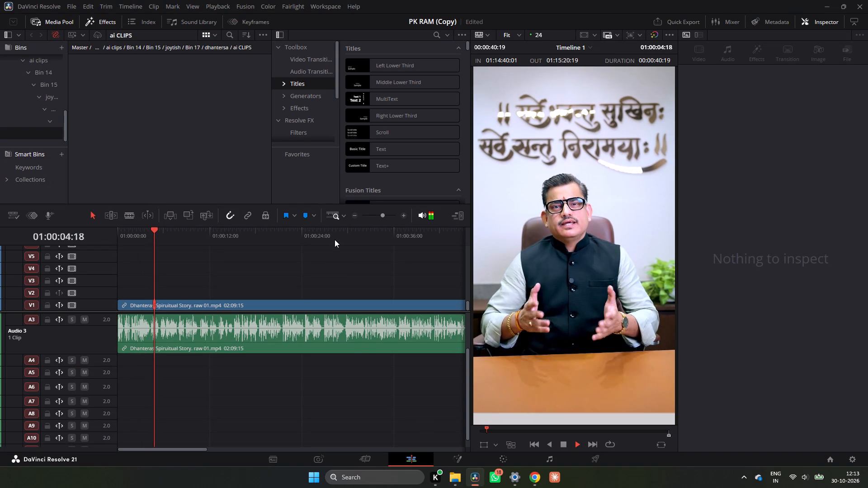
pyautogui.click(402, 214)
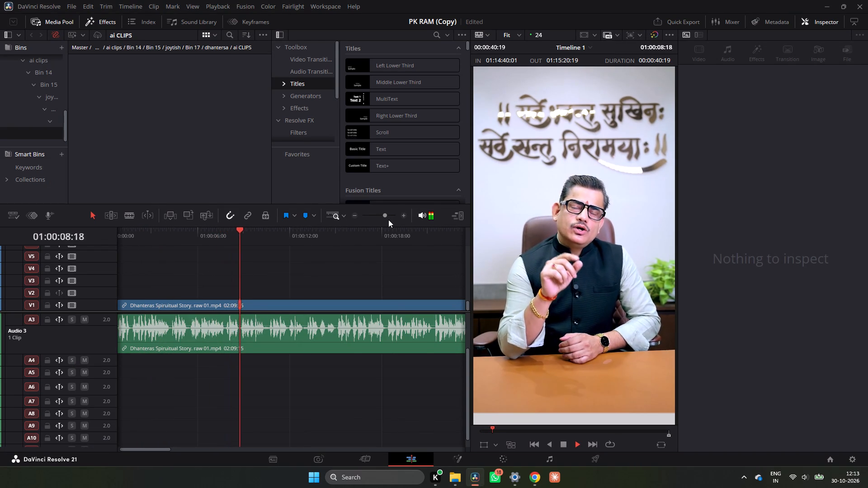
pyautogui.press('space')
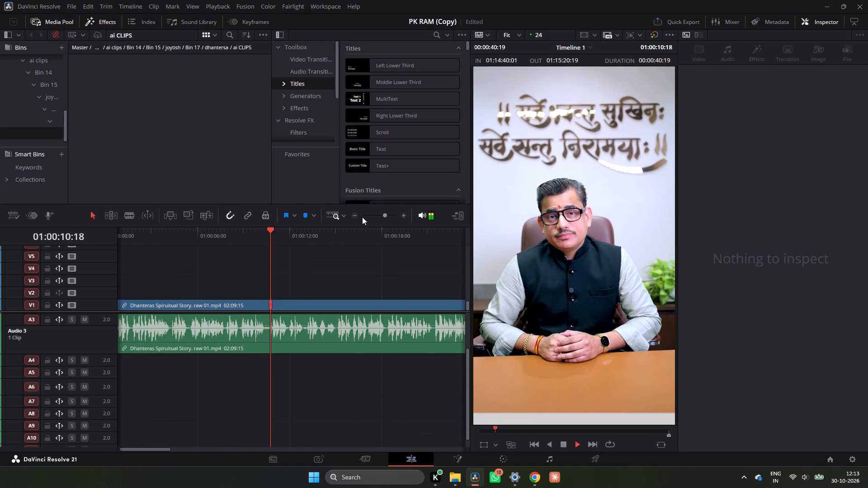
pyautogui.press('space')
pyautogui.press('space')
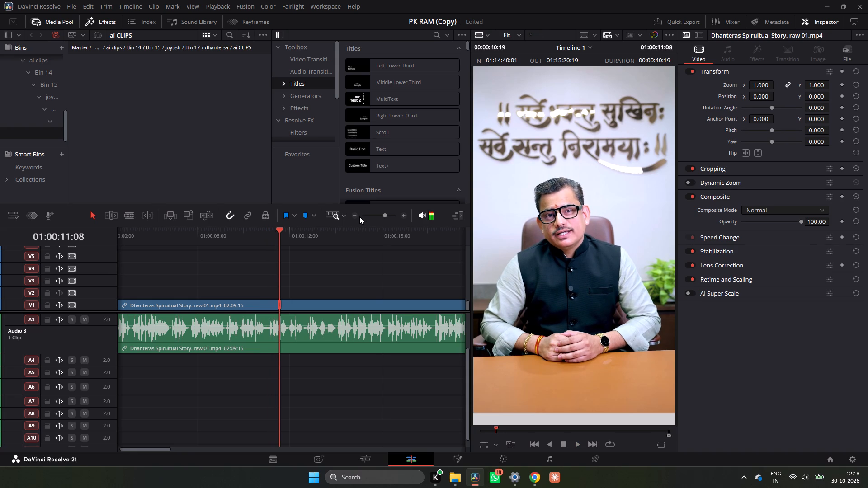
pyautogui.press('space')
pyautogui.press('space')
pyautogui.press('space')
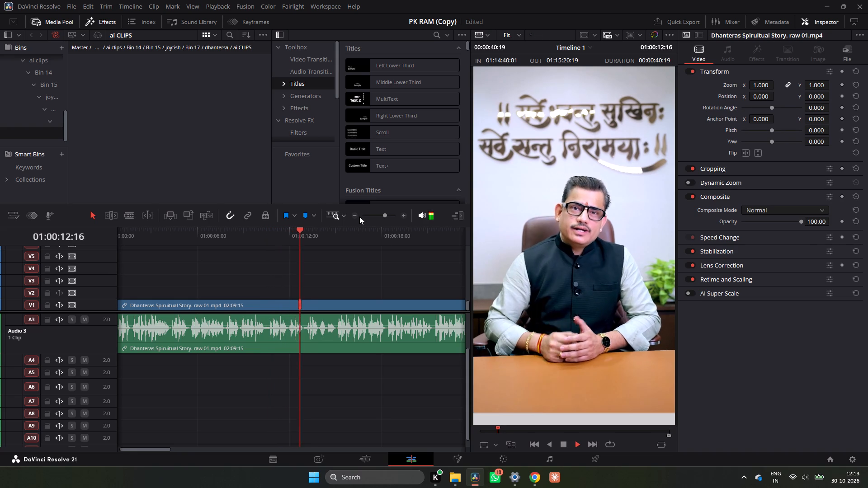
# Review the Dhanteras clip's closing section around 01:02:00 and return the playhead to 01:00:00:00.
pyautogui.tripleClick(355, 216)
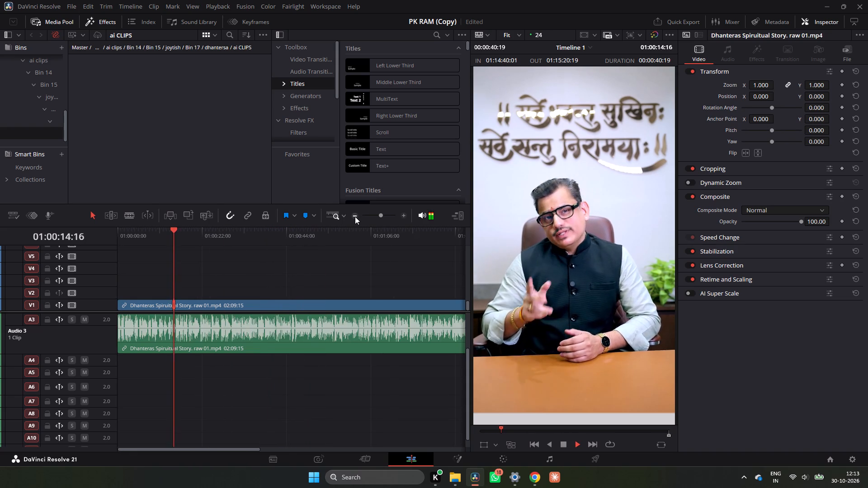
pyautogui.click(355, 216)
pyautogui.click(236, 230)
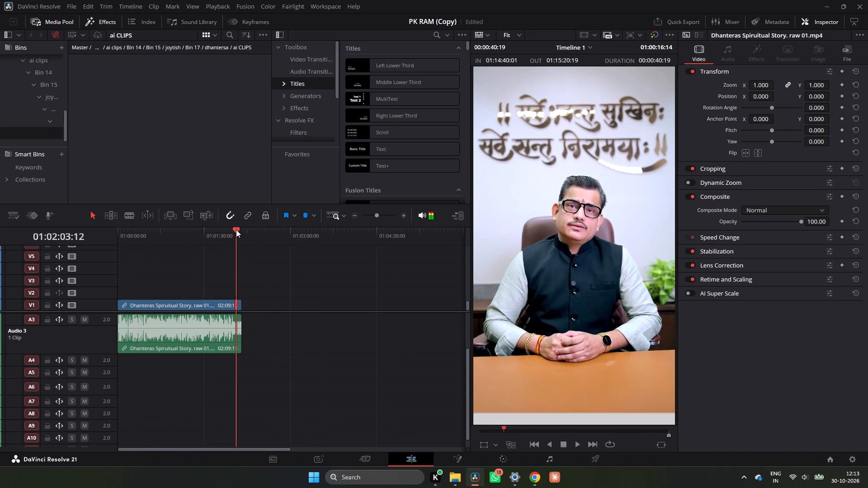
pyautogui.click(406, 219)
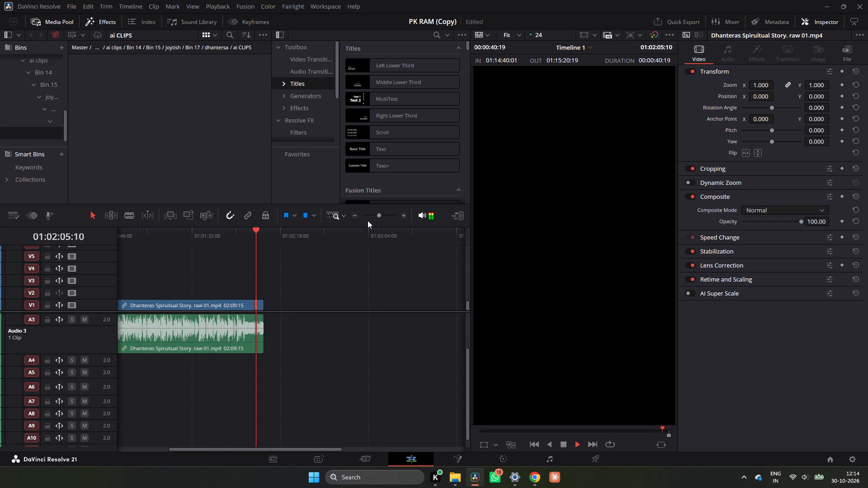
pyautogui.click(231, 233)
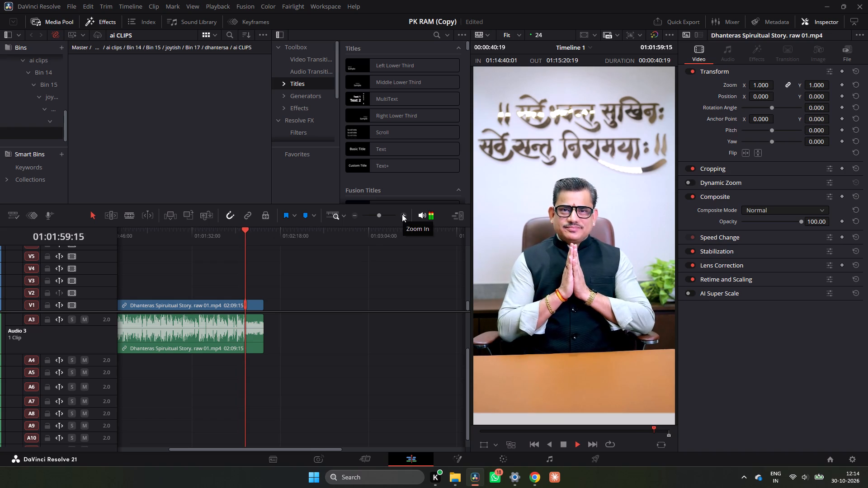
pyautogui.press('space')
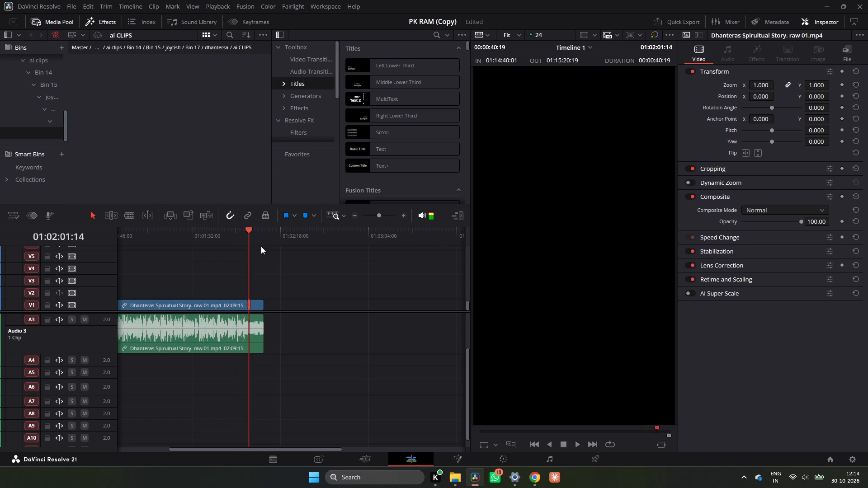
pyautogui.moveTo(251, 235); pyautogui.dragTo(83, 245)
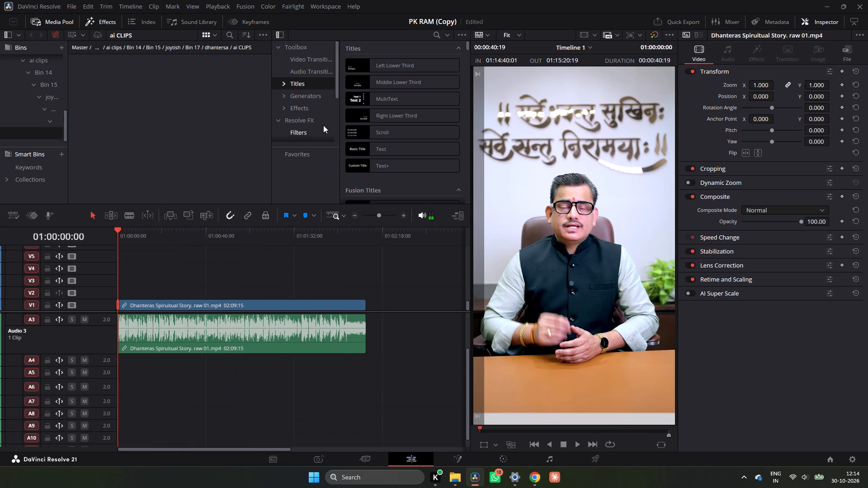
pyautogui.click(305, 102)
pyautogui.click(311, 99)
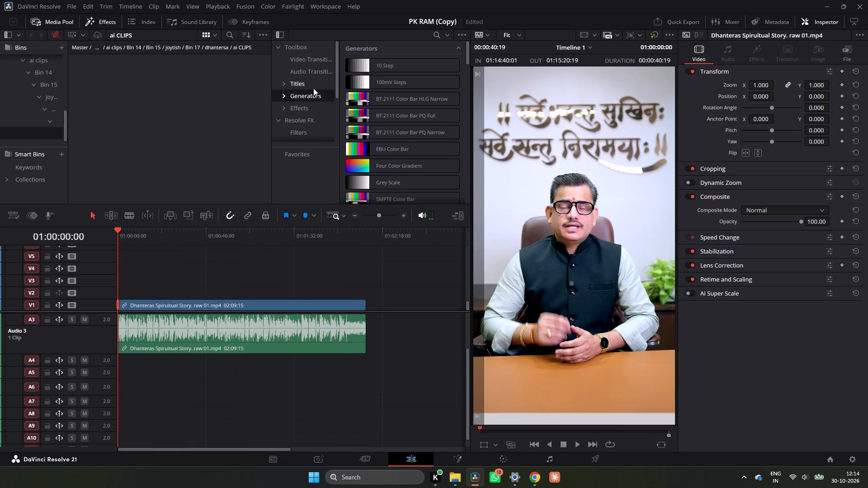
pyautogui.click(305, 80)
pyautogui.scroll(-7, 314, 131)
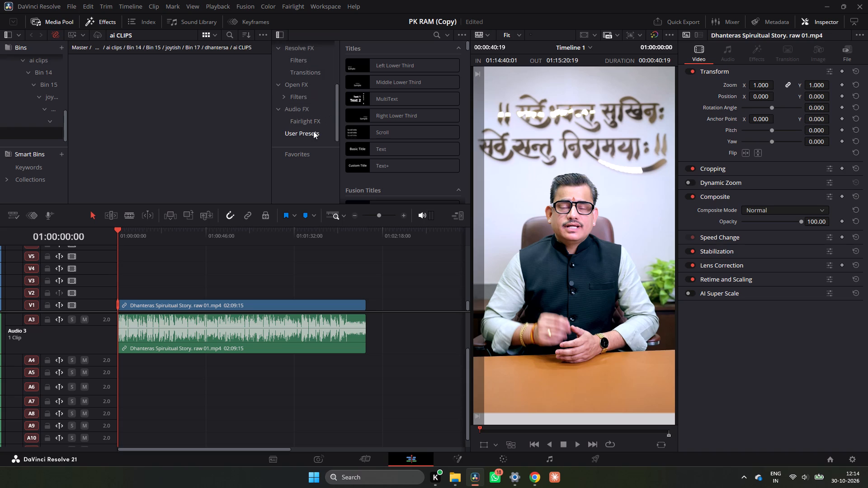
# Switch to Google Chrome and open a new tab ready for a Google search.
pyautogui.click(522, 481)
pyautogui.click(538, 475)
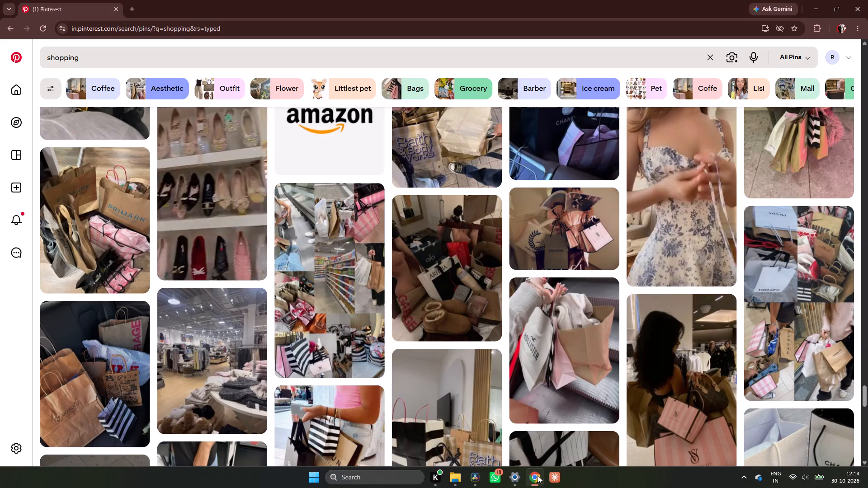
pyautogui.click(127, 7)
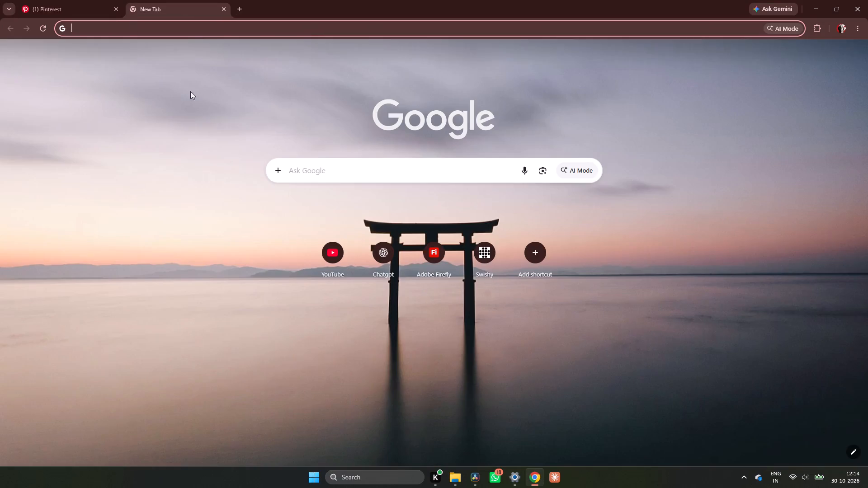
pyautogui.click(296, 174)
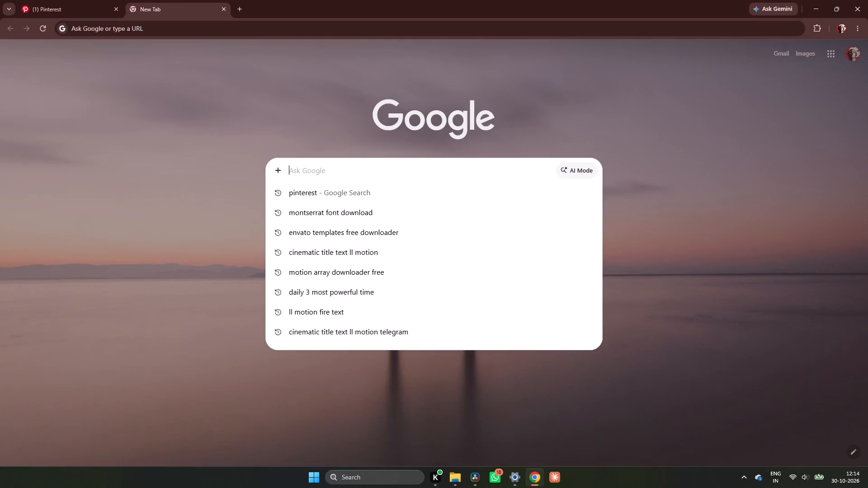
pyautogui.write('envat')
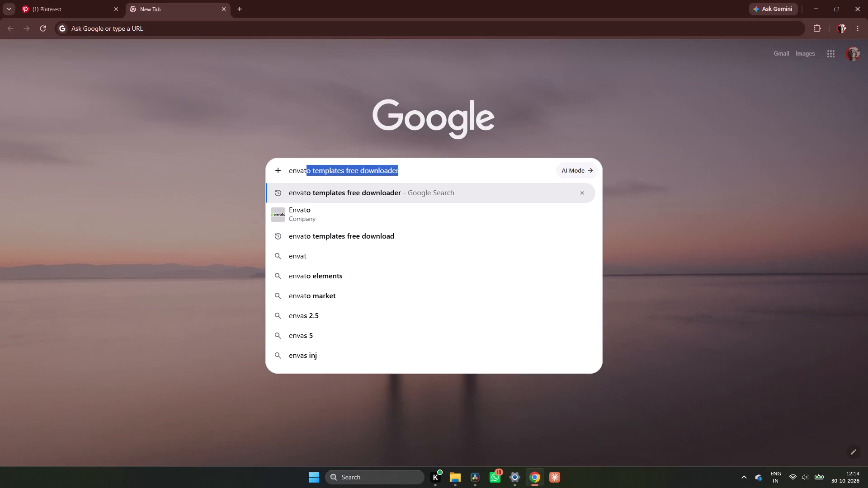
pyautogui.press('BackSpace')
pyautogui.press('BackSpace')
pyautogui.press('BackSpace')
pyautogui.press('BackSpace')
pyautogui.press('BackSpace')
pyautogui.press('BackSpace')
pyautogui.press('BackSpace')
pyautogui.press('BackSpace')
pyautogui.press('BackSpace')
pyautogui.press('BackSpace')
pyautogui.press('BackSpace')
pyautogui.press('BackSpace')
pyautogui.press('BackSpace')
# Search Google for "motion array", without any suggested extra words.
pyautogui.write('motion ar')
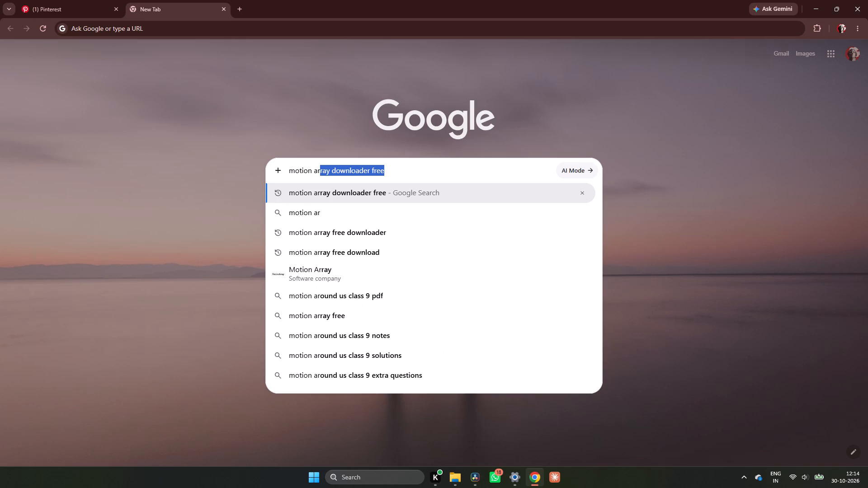
pyautogui.click(331, 173)
pyautogui.click(385, 176)
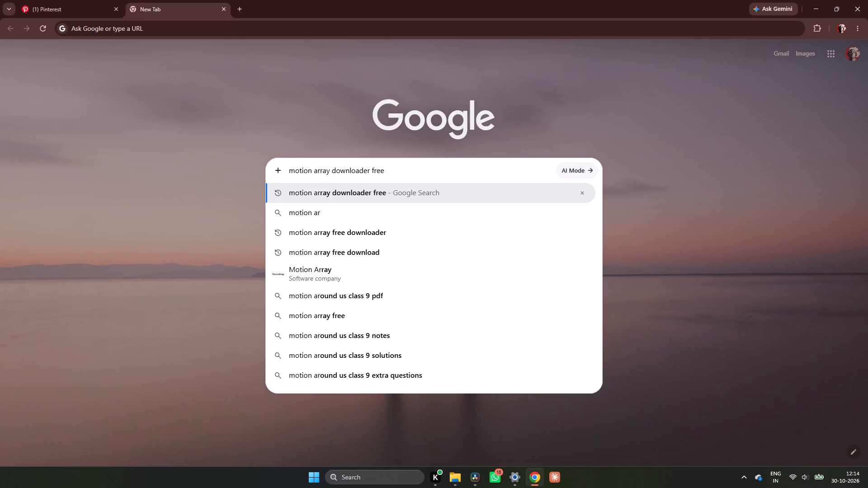
pyautogui.press('BackSpace')
pyautogui.press('BackSpace')
pyautogui.press('BackSpace')
pyautogui.press('BackSpace')
pyautogui.press('BackSpace')
pyautogui.press('BackSpace')
pyautogui.press('BackSpace')
pyautogui.press('BackSpace')
pyautogui.press('BackSpace')
pyautogui.press('BackSpace')
pyautogui.press('BackSpace')
pyautogui.press('BackSpace')
pyautogui.press('BackSpace')
pyautogui.press('BackSpace')
pyautogui.press('BackSpace')
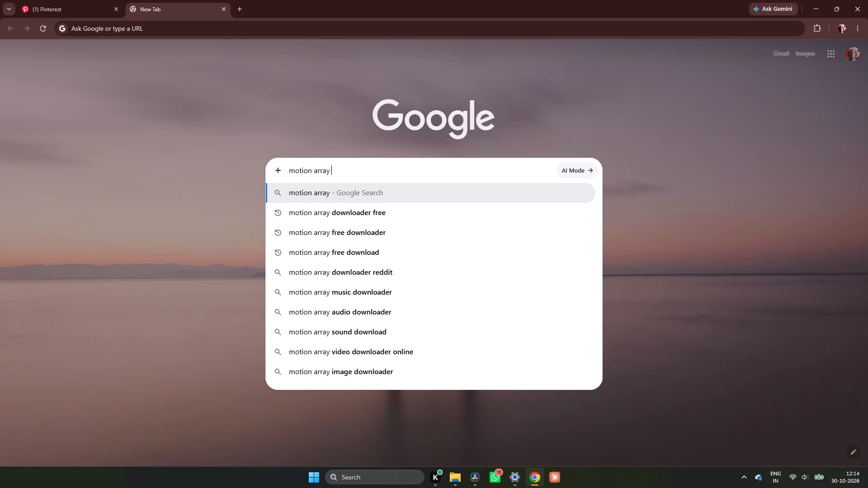
pyautogui.press('BackSpace')
pyautogui.press('Return')
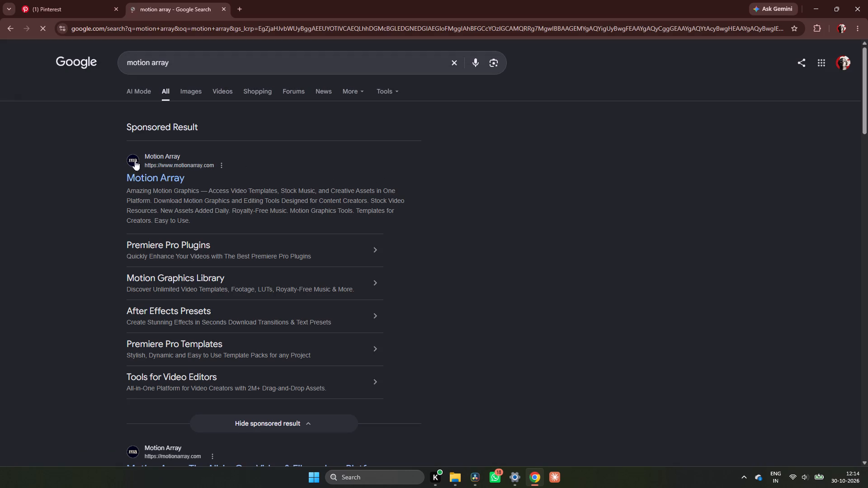
# Open the Motion Array website from the search results and look over its home page.
pyautogui.click(149, 177)
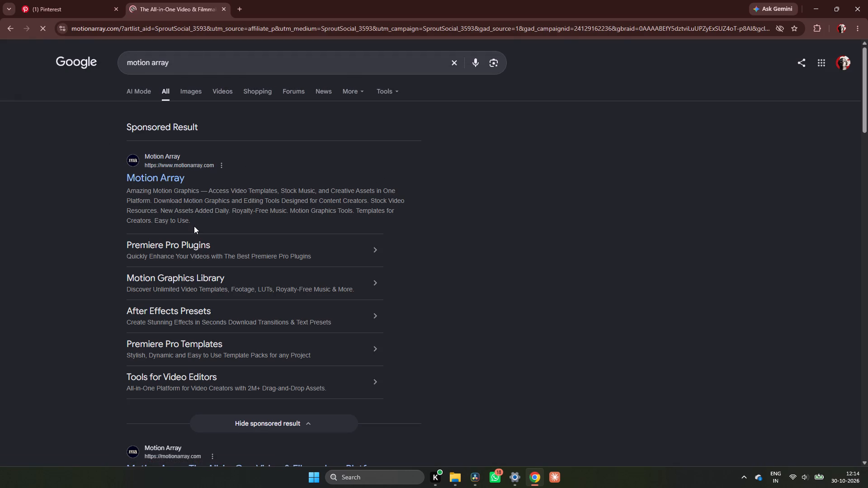
pyautogui.scroll(-1, 194, 226)
pyautogui.scroll(6, 255, 231)
pyautogui.scroll(-7, 255, 231)
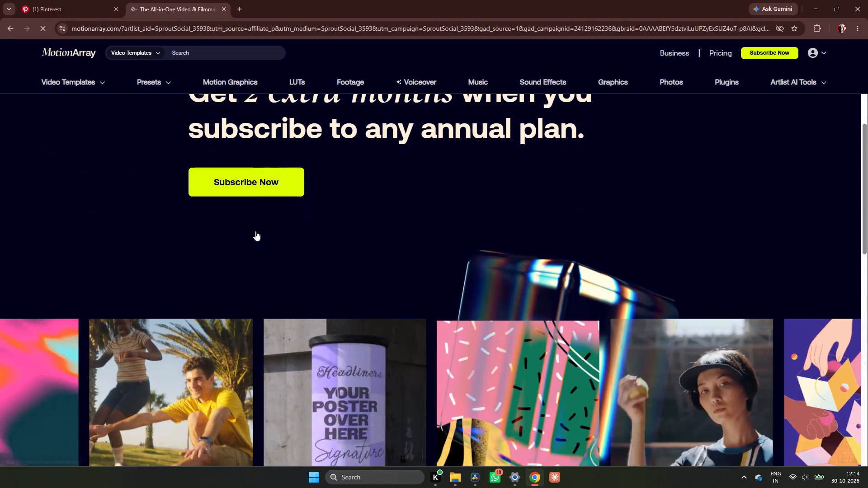
pyautogui.scroll(-12, 255, 231)
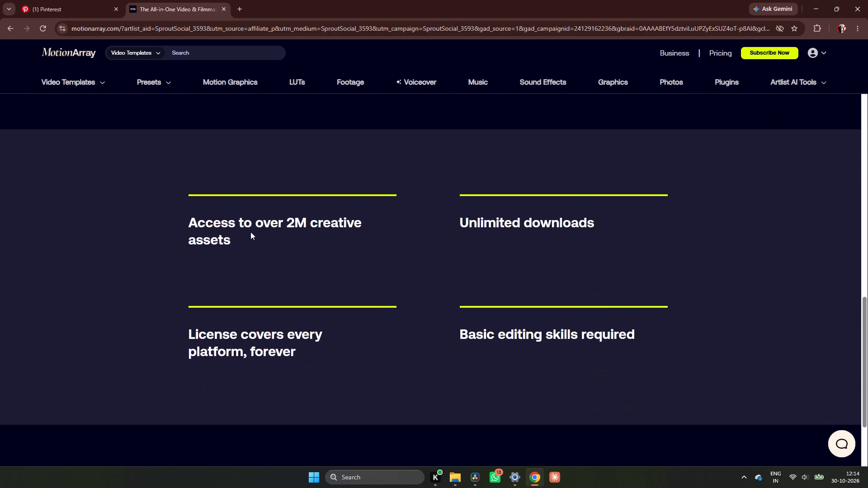
pyautogui.scroll(18, 245, 229)
pyautogui.scroll(5, 242, 226)
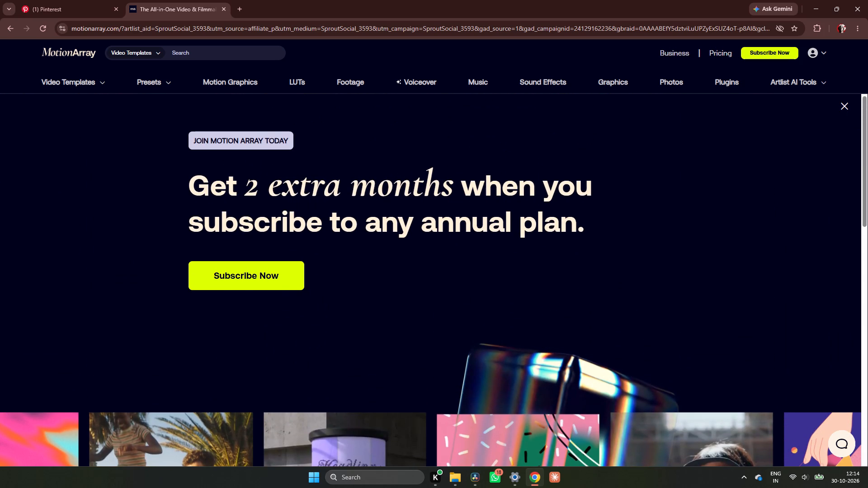
# Open Motion Array's DaVinci Resolve video templates and browse them for designs that could suit the reel.
pyautogui.click(91, 87)
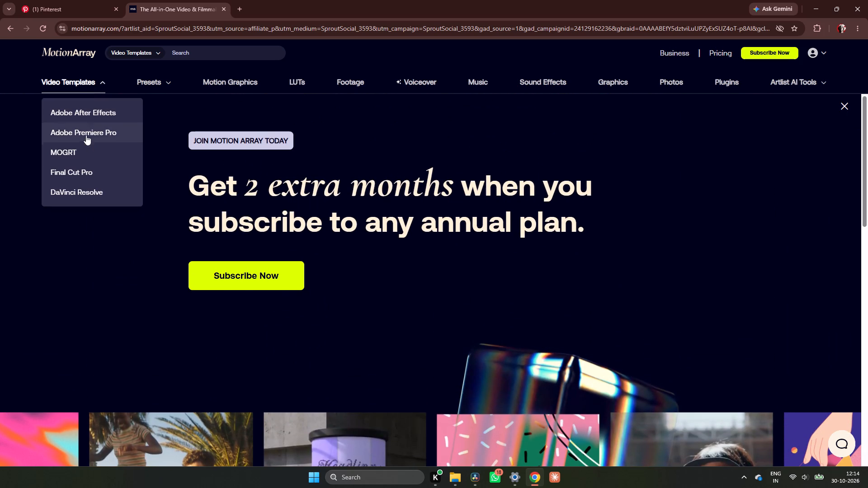
pyautogui.click(85, 190)
pyautogui.scroll(-3, 453, 323)
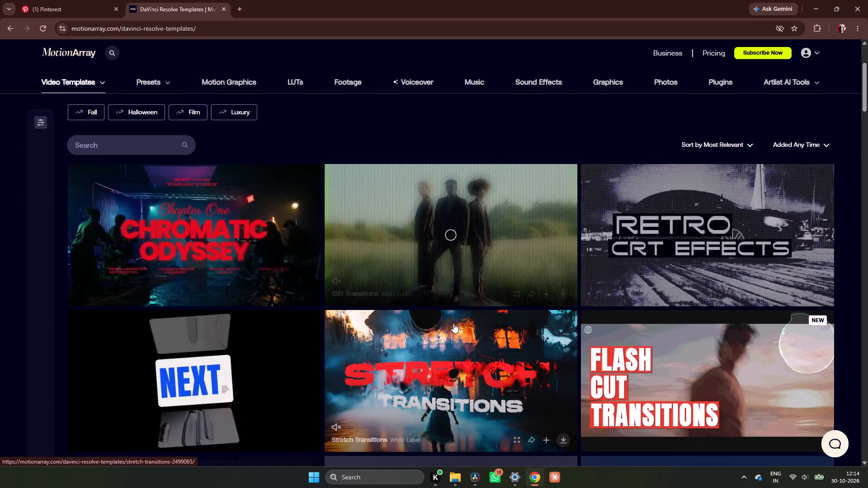
pyautogui.scroll(-8, 453, 320)
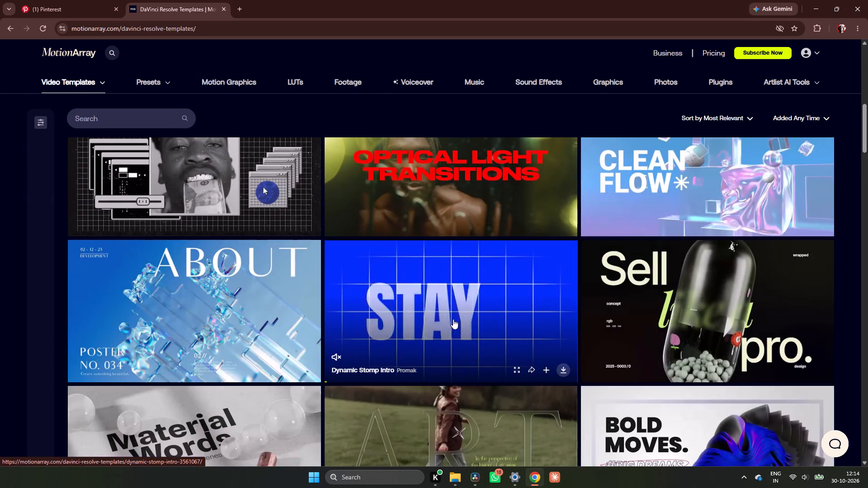
pyautogui.scroll(-18, 453, 319)
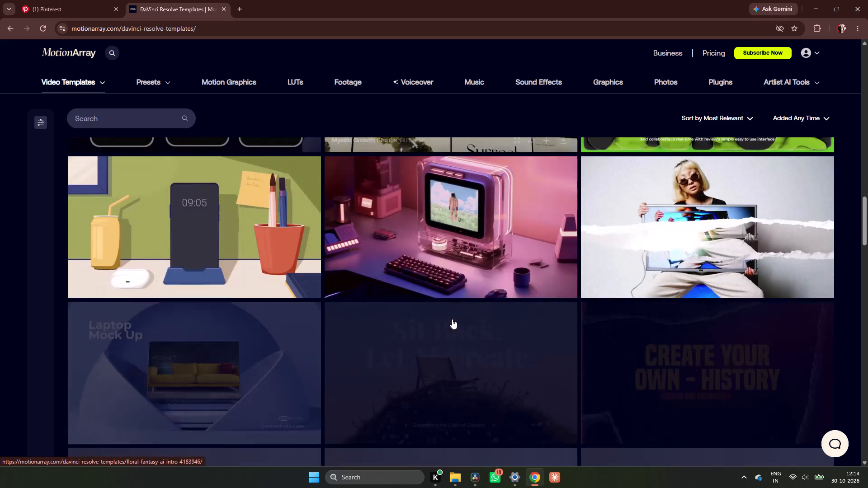
pyautogui.scroll(-4, 452, 319)
pyautogui.scroll(-5, 408, 436)
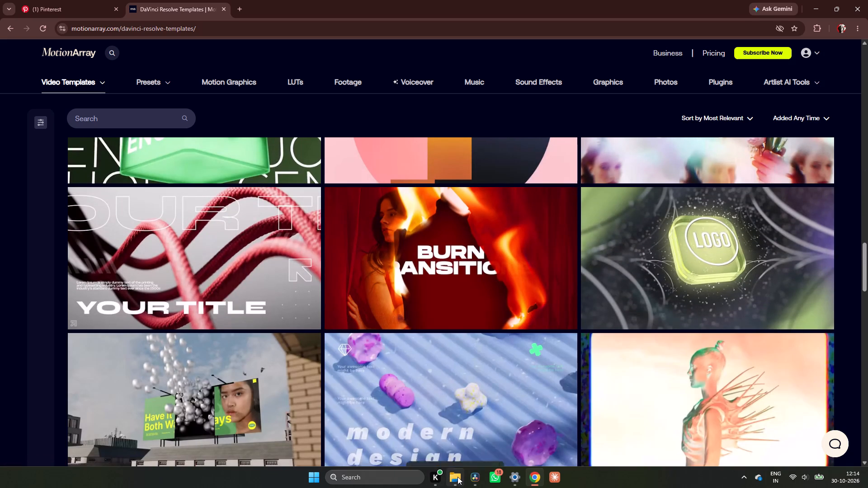
# Switch to DaVinci Resolve, play the Dhanteras clip's first second twice, and return the playhead to 01:00:00:00.
pyautogui.click(469, 481)
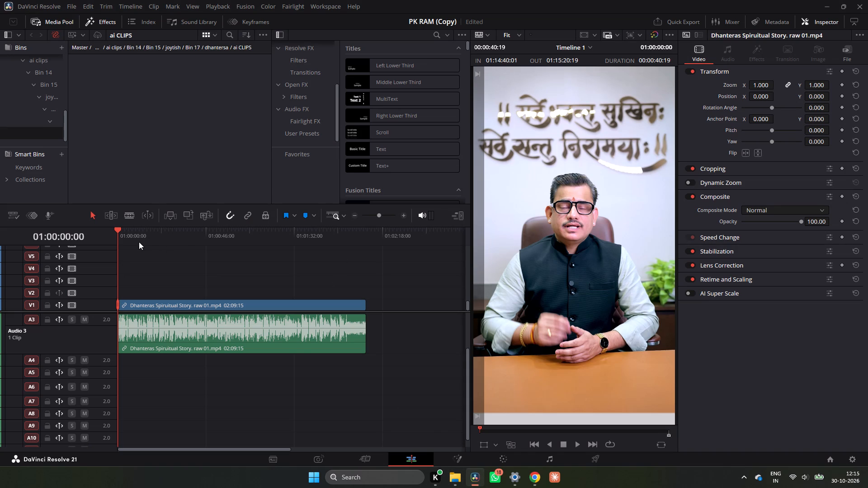
pyautogui.press('space')
pyautogui.press('space')
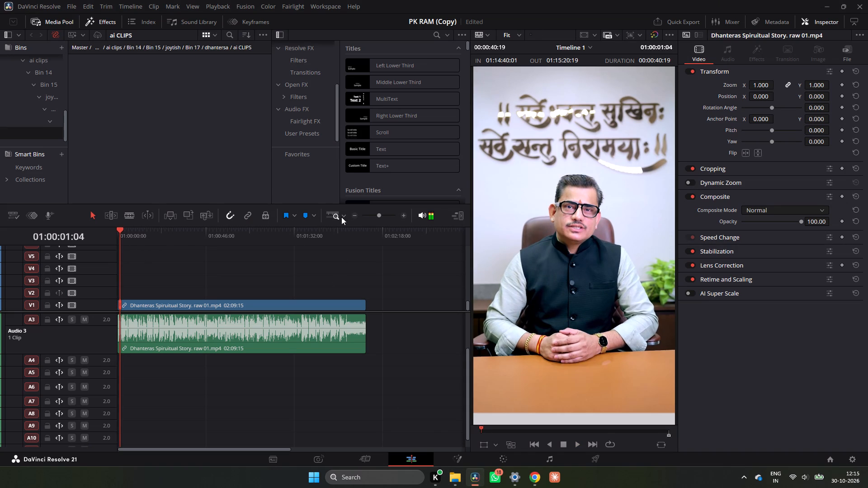
pyautogui.click(402, 215)
pyautogui.moveTo(126, 233); pyautogui.dragTo(118, 235)
pyautogui.press('space')
pyautogui.press('space')
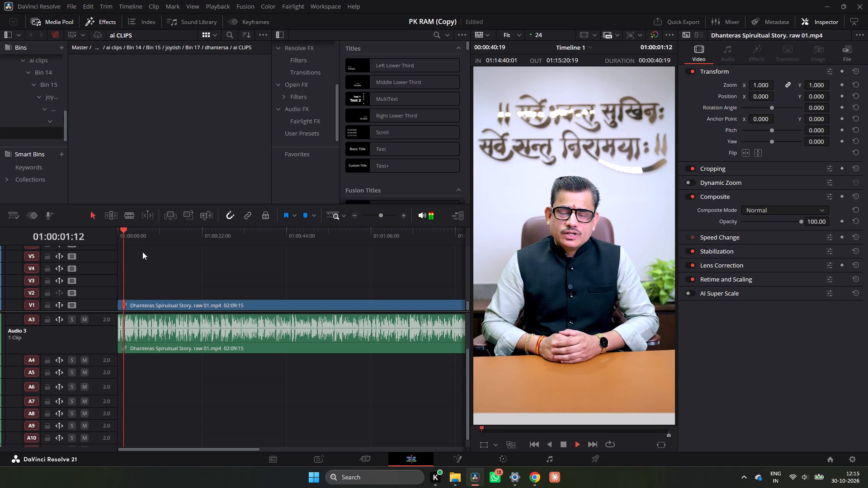
pyautogui.moveTo(127, 240); pyautogui.dragTo(96, 244)
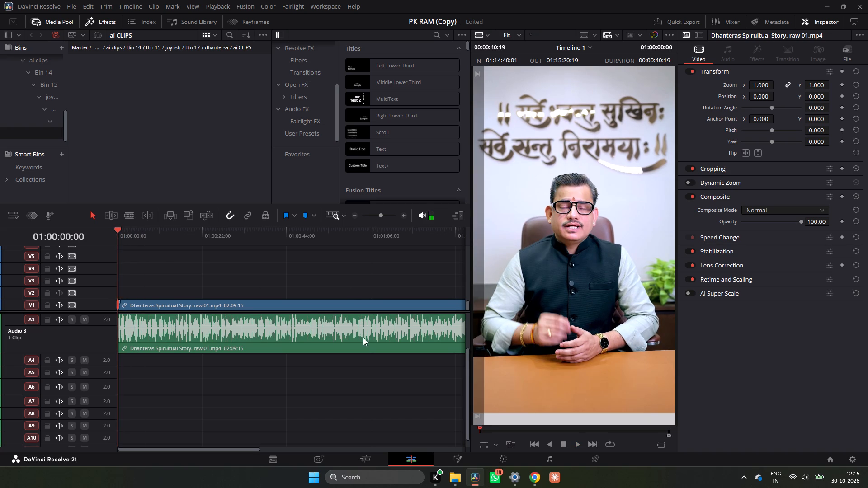
# Replay the Dhanteras clip's first two seconds several times, returning the playhead to 01:00:00:00 after the last pass.
pyautogui.press('space')
pyautogui.press('space')
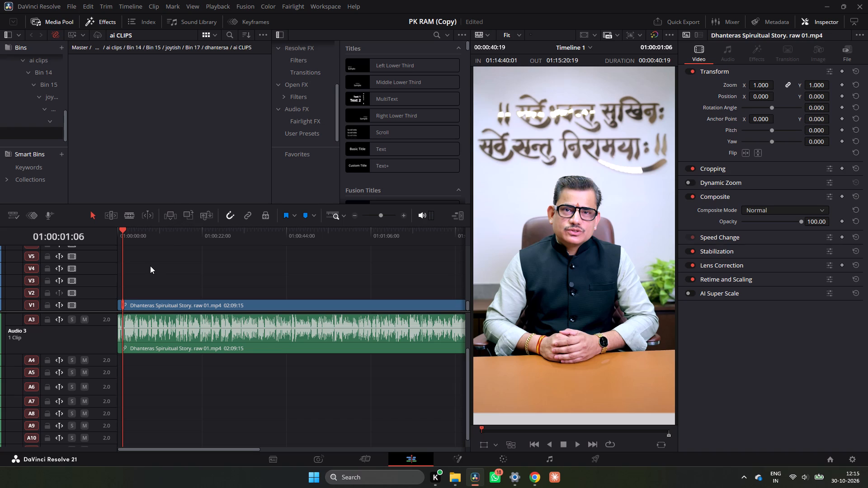
pyautogui.press('space')
pyautogui.press('space')
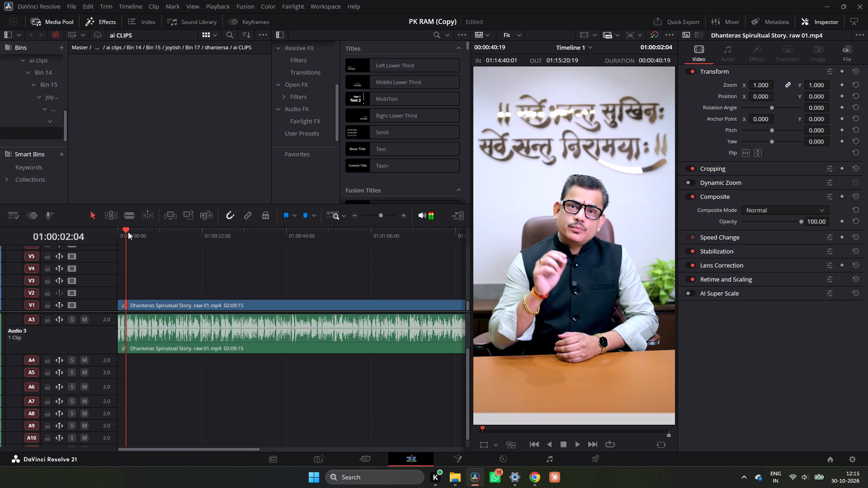
pyautogui.moveTo(127, 235); pyautogui.dragTo(116, 236)
pyautogui.press('space')
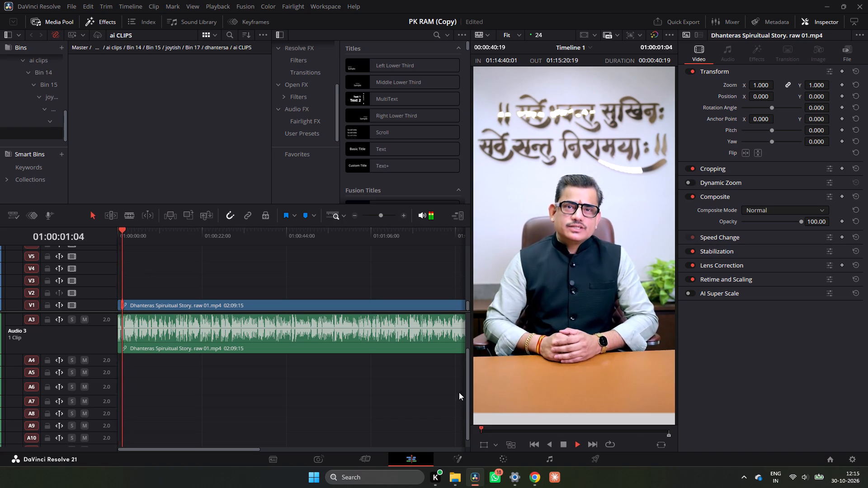
pyautogui.press('space')
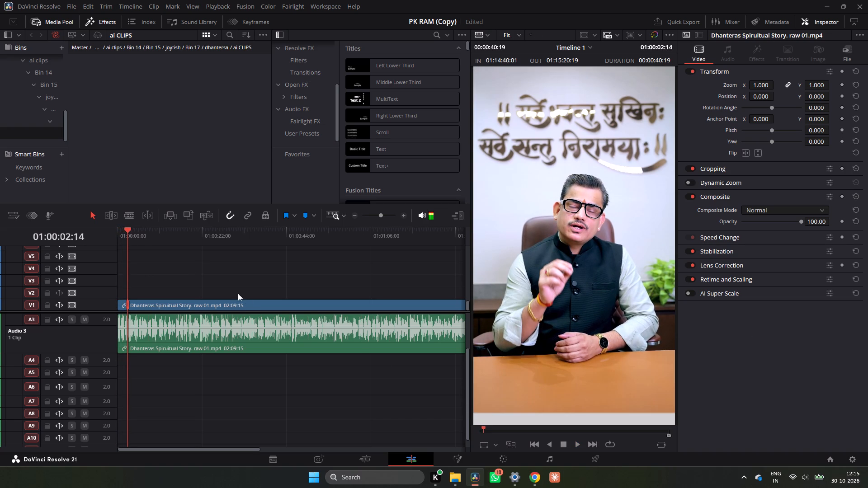
pyautogui.moveTo(133, 234); pyautogui.dragTo(117, 234)
pyautogui.press('space')
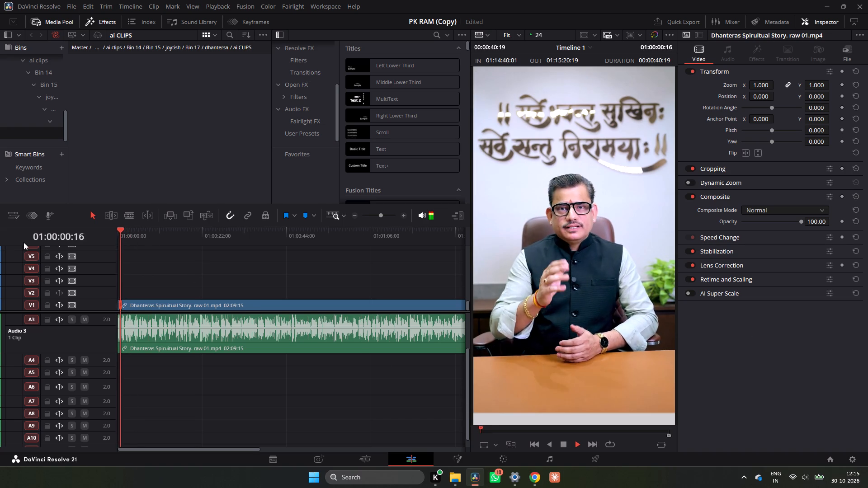
pyautogui.press('space')
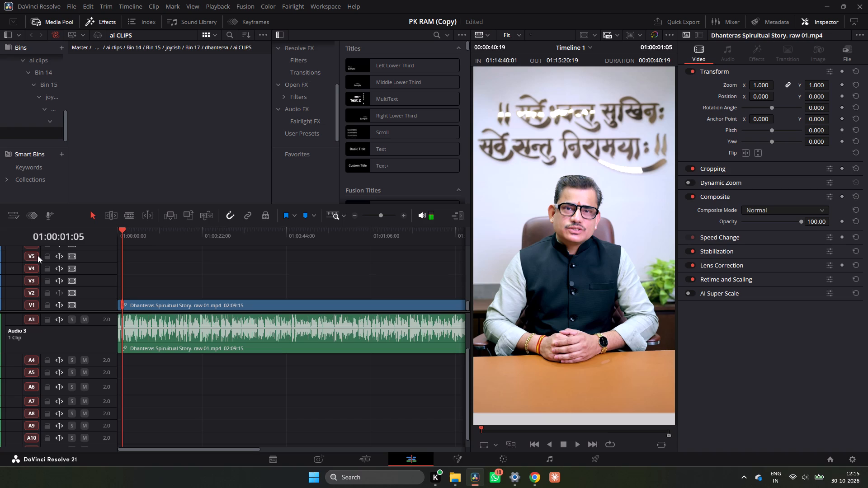
pyautogui.moveTo(125, 239); pyautogui.dragTo(118, 239)
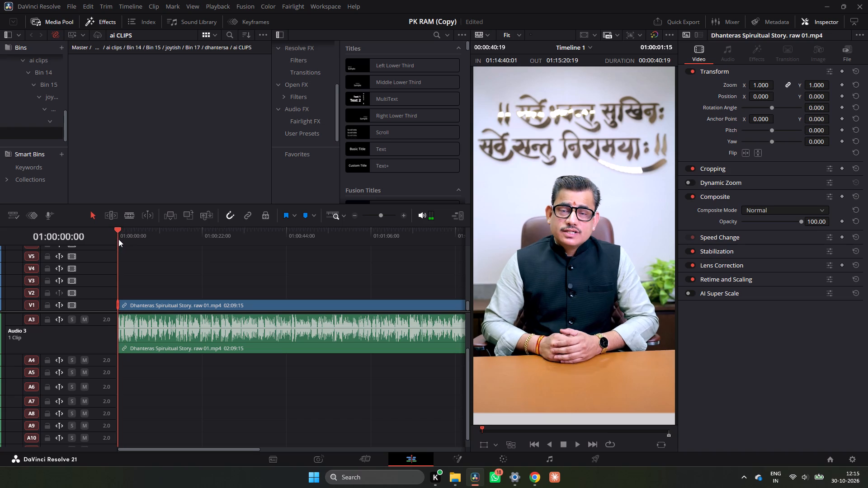
pyautogui.moveTo(118, 239); pyautogui.dragTo(118, 239)
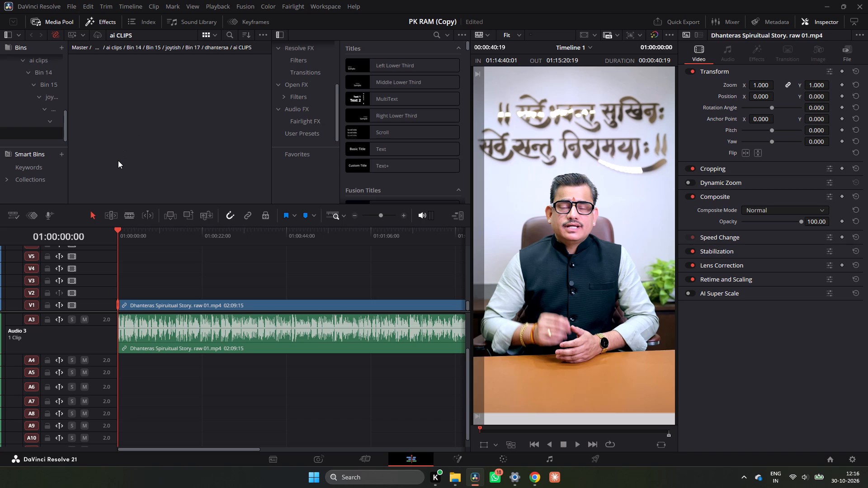
# Play the Dhanteras clip from 01:00:00:00 past 01:00:03 with more of the timeline in view.
pyautogui.press('space')
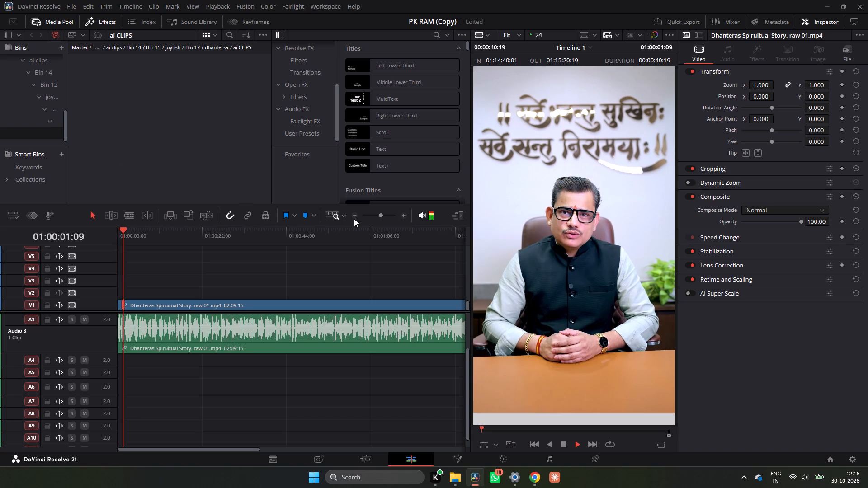
pyautogui.doubleClick(354, 217)
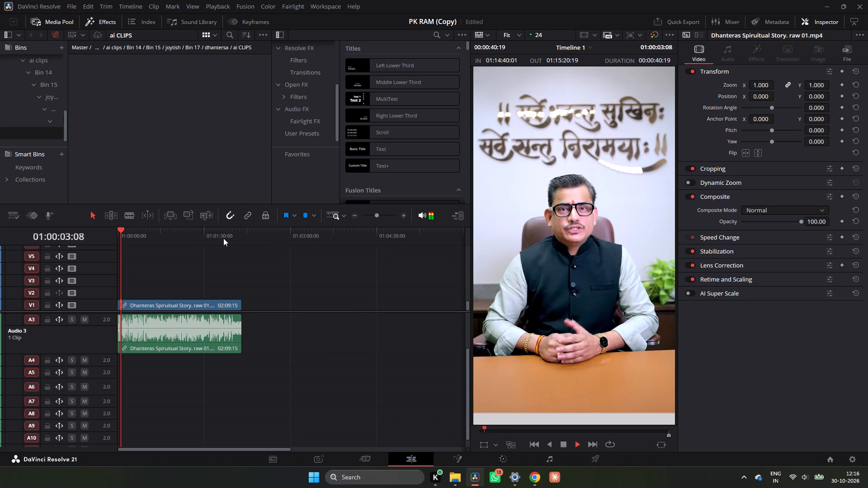
pyautogui.press('space')
# Switch to Chrome, move from the Motion Array templates to Pinterest's shopping results, and examine the pins for images that could suit the reel.
pyautogui.click(533, 485)
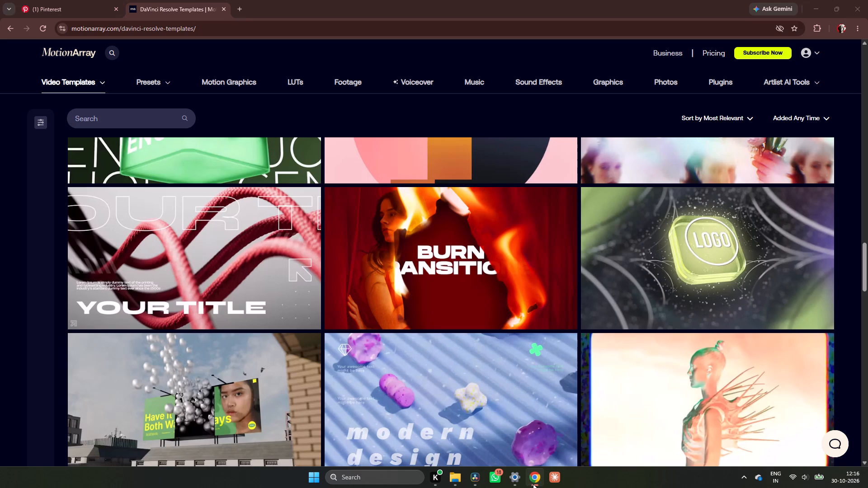
pyautogui.scroll(-9, 456, 375)
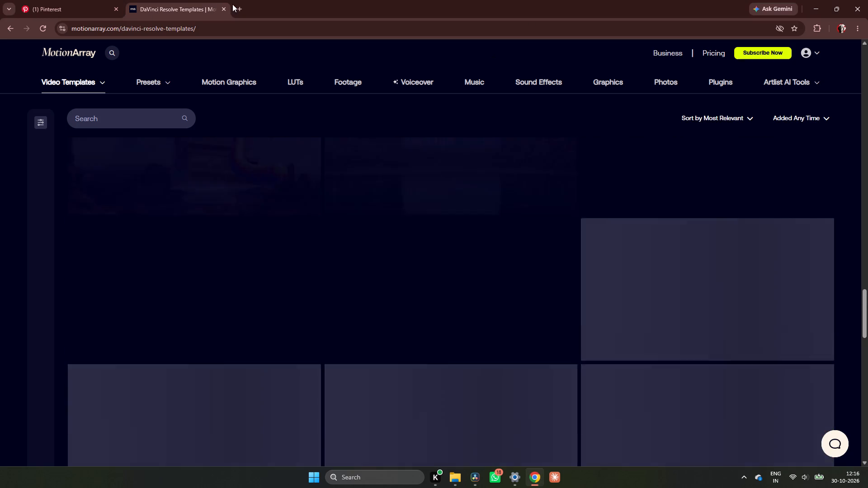
pyautogui.click(74, 6)
pyautogui.scroll(-7, 330, 234)
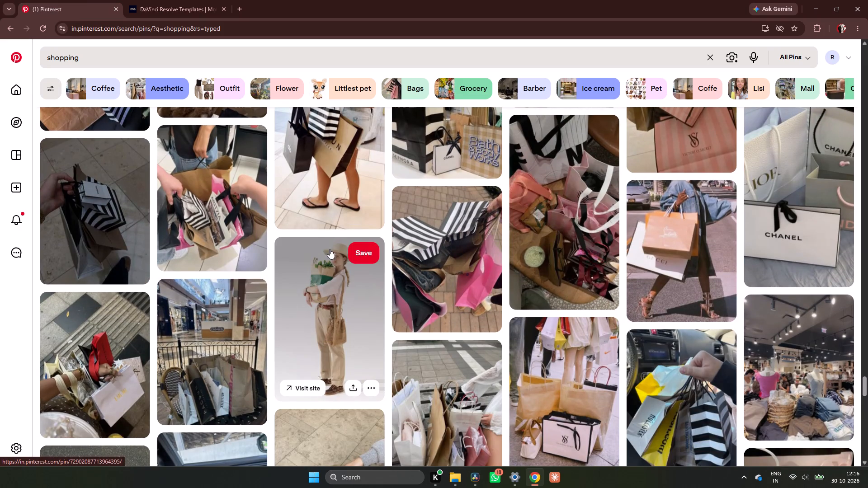
pyautogui.scroll(-10, 406, 321)
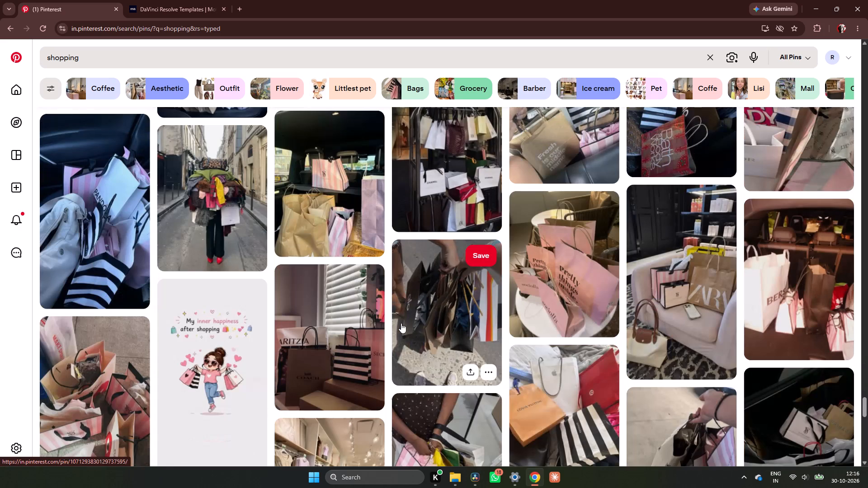
pyautogui.scroll(-6, 400, 319)
pyautogui.scroll(-6, 333, 305)
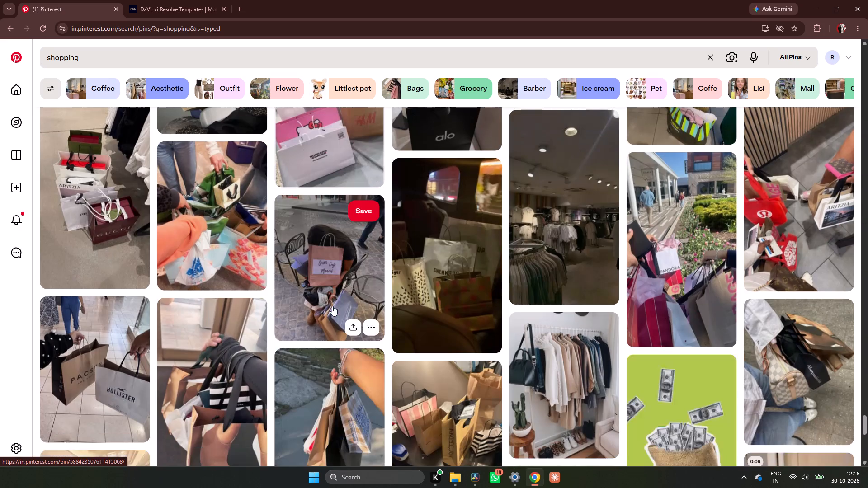
pyautogui.scroll(-11, 332, 306)
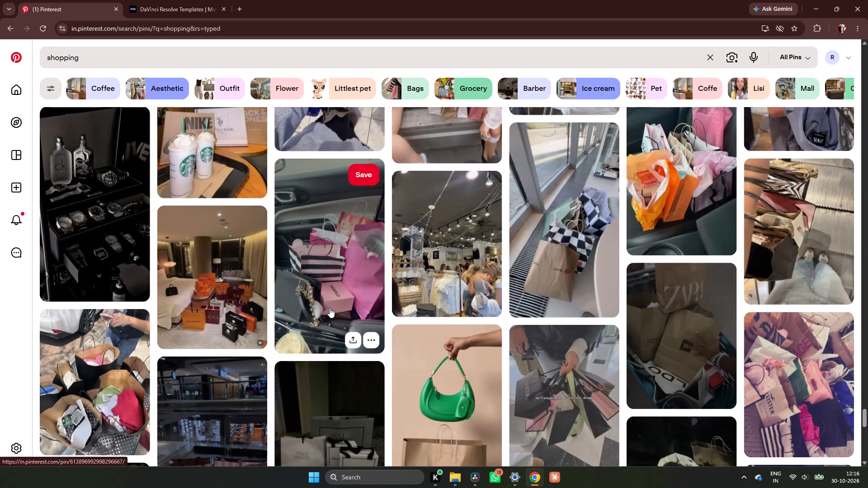
pyautogui.scroll(-6, 327, 310)
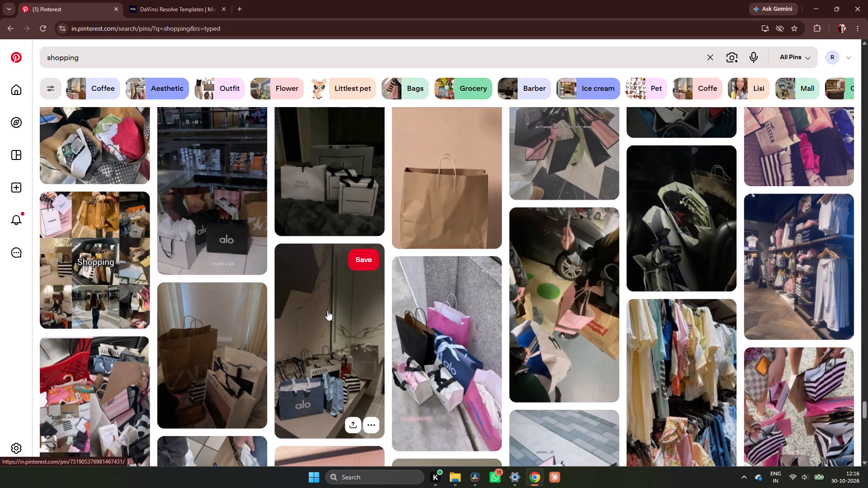
pyautogui.scroll(-5, 327, 313)
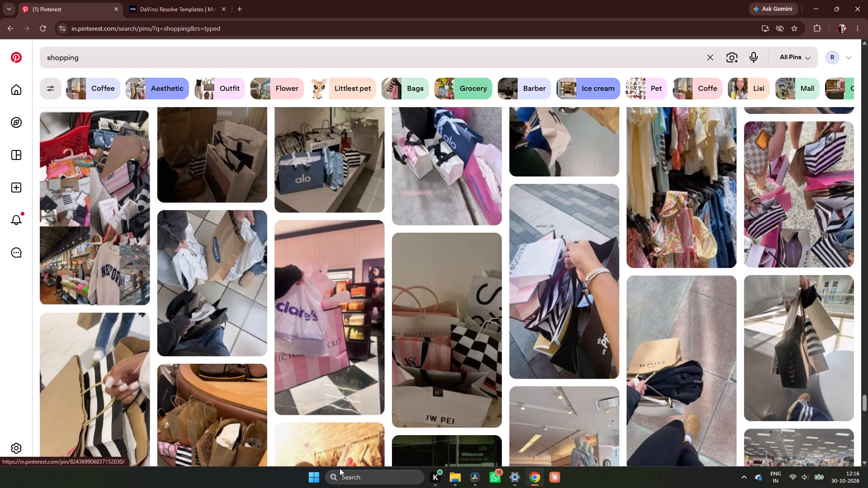
pyautogui.scroll(-6, 365, 445)
pyautogui.scroll(1, 360, 442)
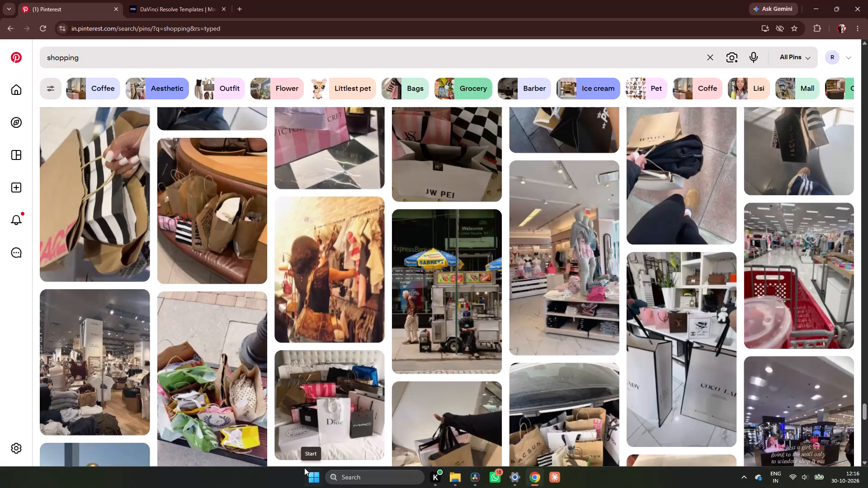
pyautogui.scroll(-6, 563, 313)
pyautogui.scroll(1, 563, 313)
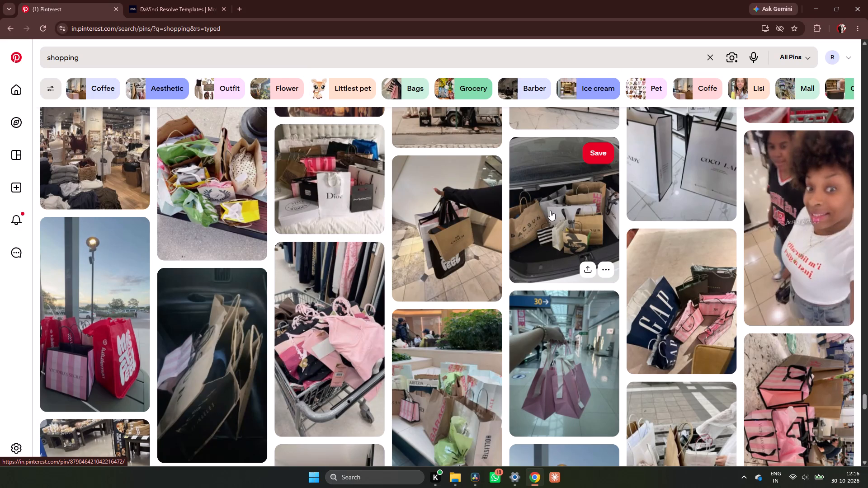
pyautogui.scroll(-5, 531, 244)
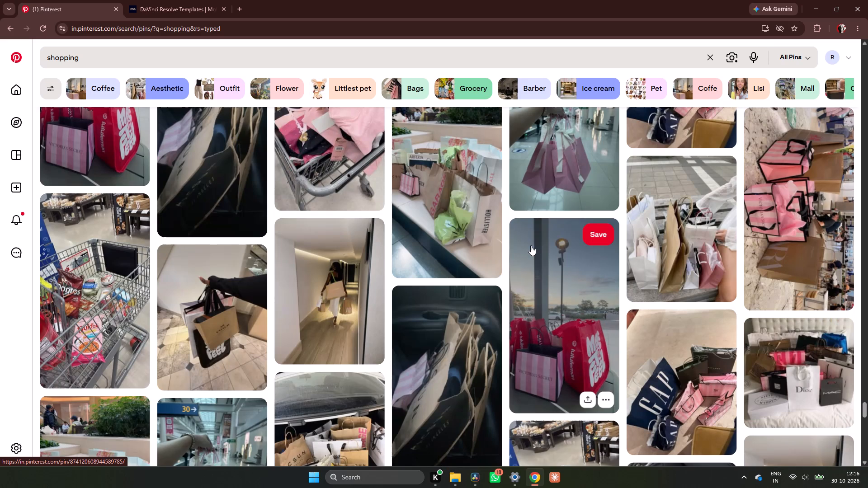
pyautogui.scroll(-14, 531, 245)
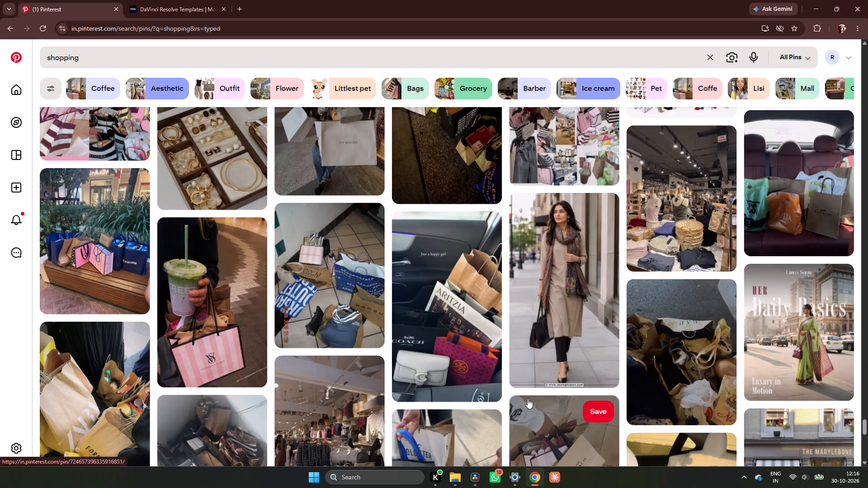
# Switch to DaVinci Resolve and play the Dhanteras clip onward, pausing around 01:00:13:23 and stopping near 01:00:39.
pyautogui.click(478, 470)
pyautogui.press('space')
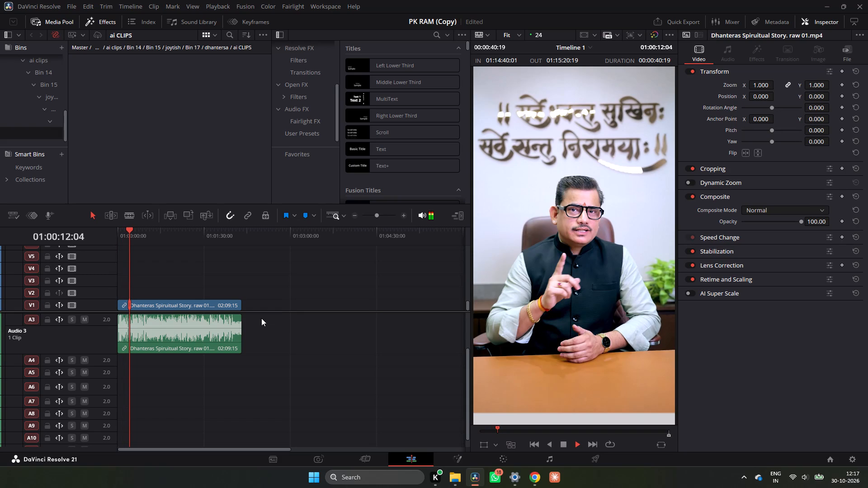
pyautogui.press('space')
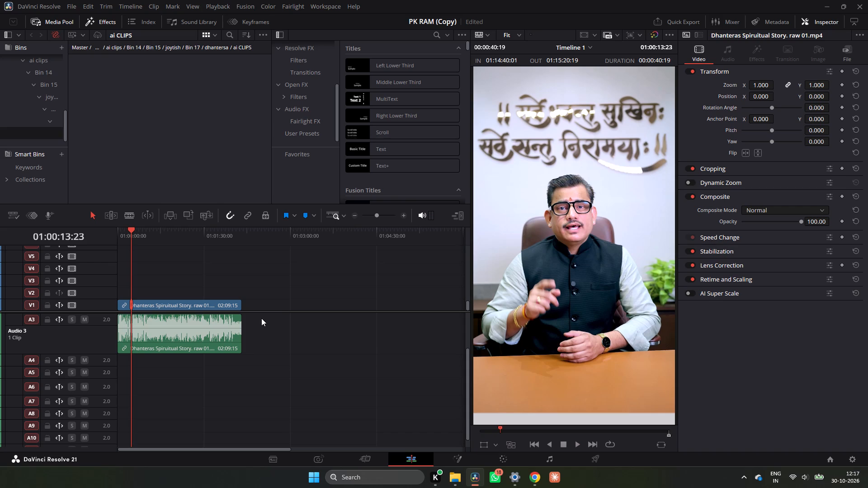
pyautogui.press('space')
pyautogui.press('space')
pyautogui.press('space')
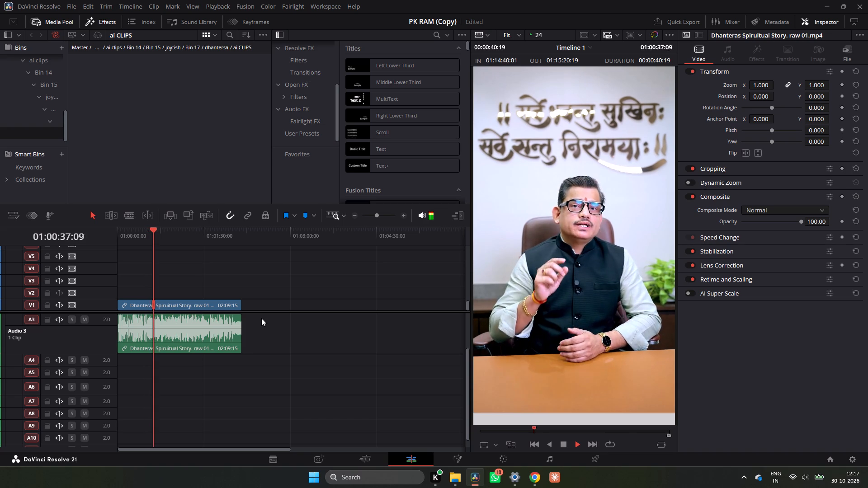
pyautogui.press('space')
pyautogui.doubleClick(403, 215)
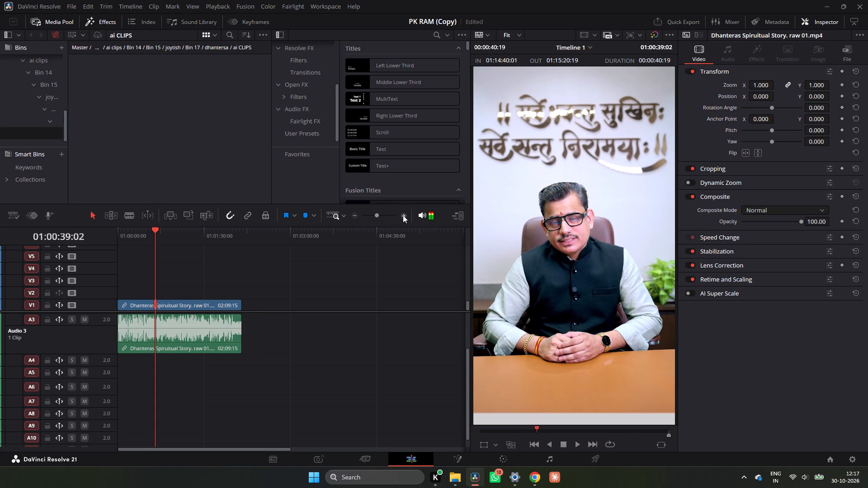
pyautogui.click(209, 234)
pyautogui.press('space')
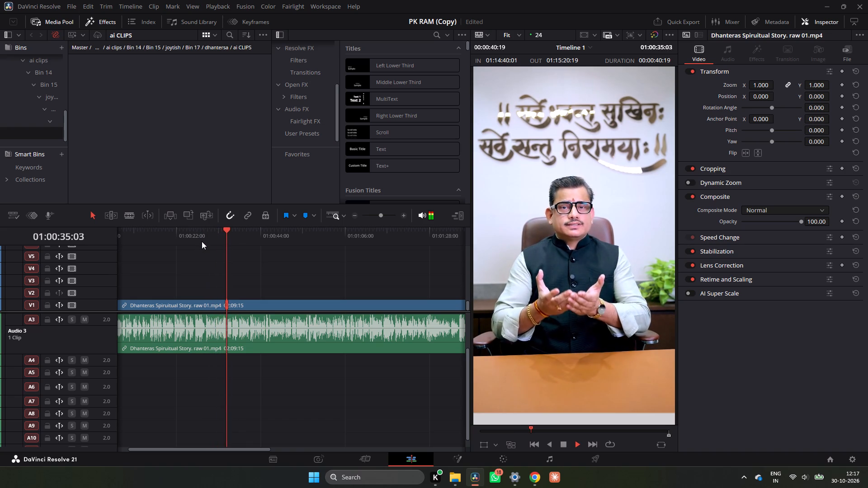
pyautogui.press('space')
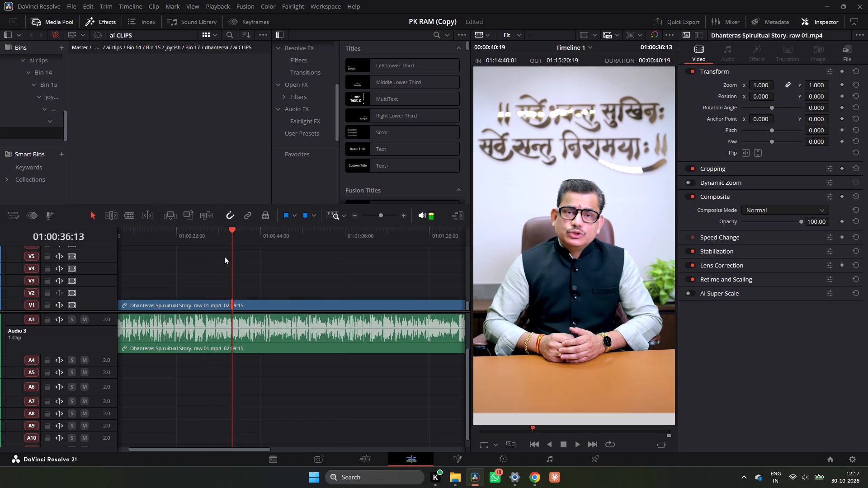
pyautogui.click(208, 234)
pyautogui.press('space')
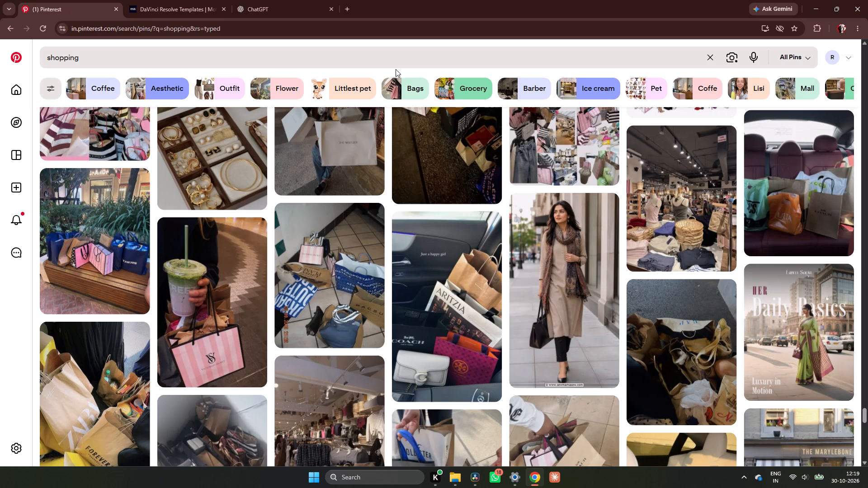
pyautogui.click(395, 61)
pyautogui.press('BackSpace')
pyautogui.press('BackSpace')
pyautogui.press('BackSpace')
pyautogui.press('BackSpace')
pyautogui.press('BackSpace')
pyautogui.press('BackSpace')
pyautogui.press('BackSpace')
pyautogui.press('BackSpace')
pyautogui.press('BackSpace')
pyautogui.press('BackSpace')
pyautogui.press('BackSpace')
pyautogui.press('BackSpace')
pyautogui.press('BackSpace')
pyautogui.press('BackSpace')
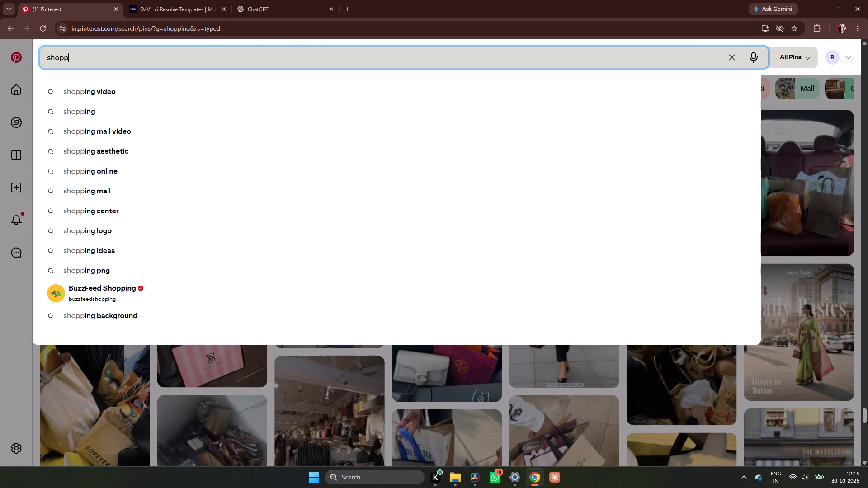
pyautogui.write('dhanwantri')
pyautogui.press('space')
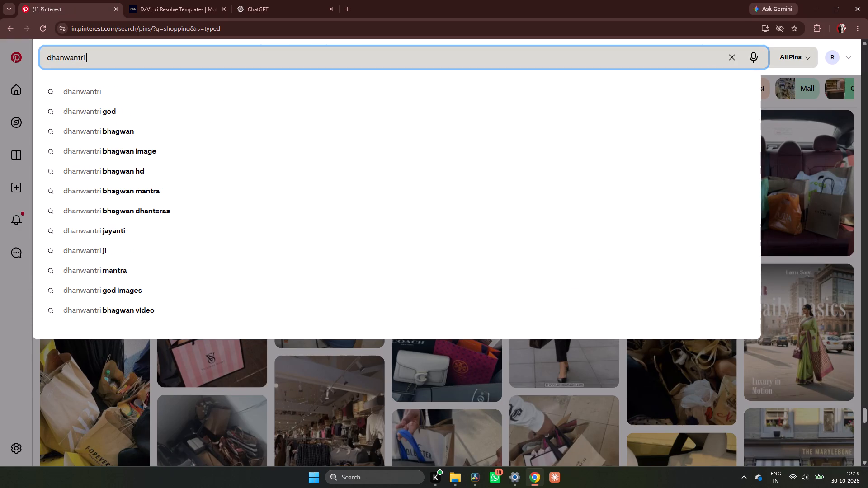
pyautogui.press('Return')
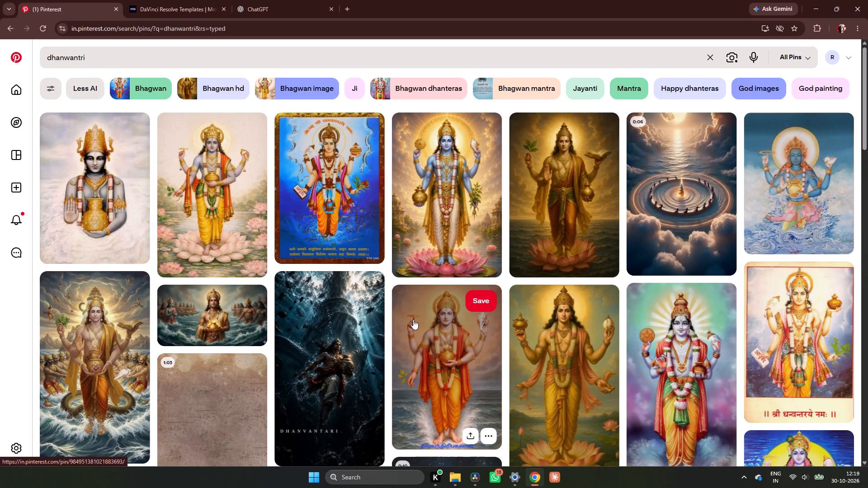
# Open the dark underwater "Dhanvantari: The Divine Healer of Ayurveda" pin and look through its related pins for usable imagery.
pyautogui.scroll(-3, 414, 319)
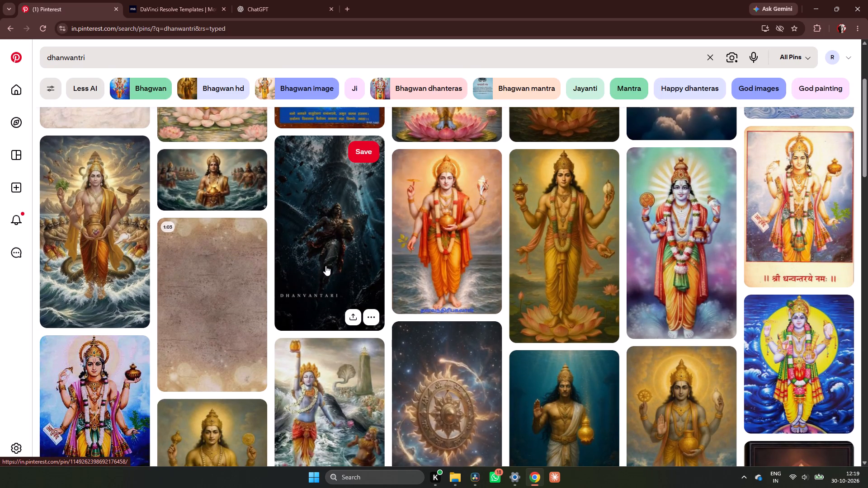
pyautogui.click(325, 266)
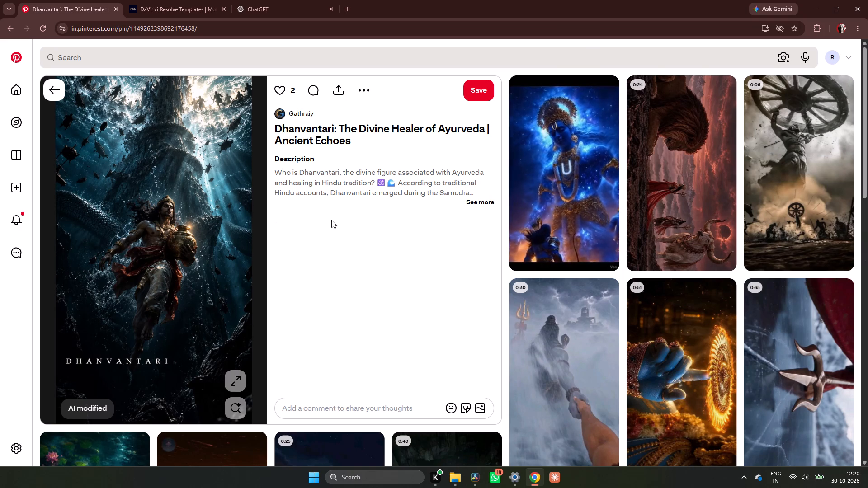
pyautogui.scroll(-7, 201, 305)
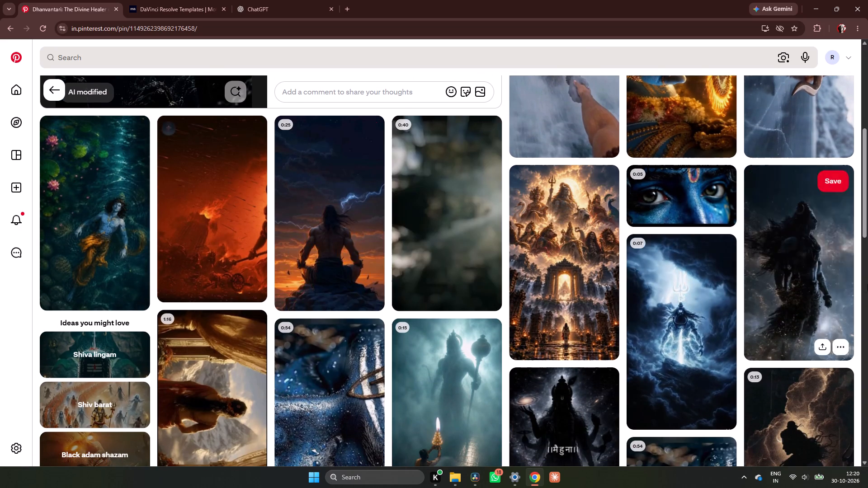
pyautogui.scroll(3, 745, 310)
pyautogui.scroll(-9, 745, 310)
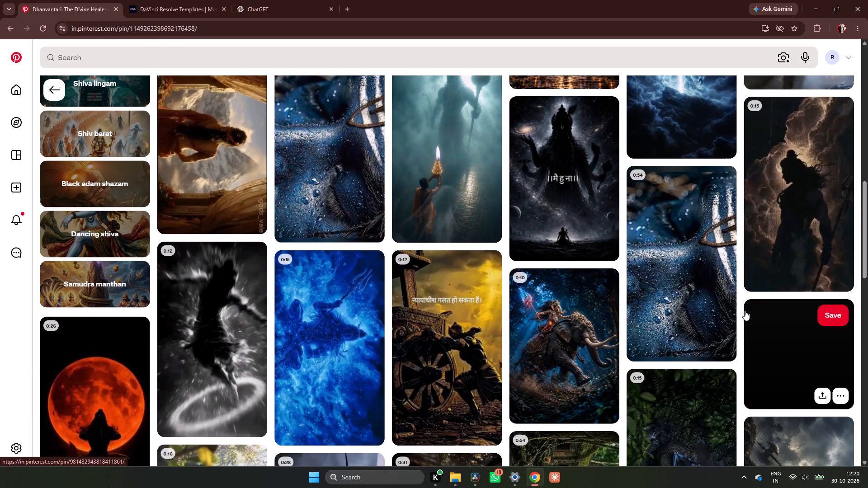
pyautogui.scroll(-13, 226, 258)
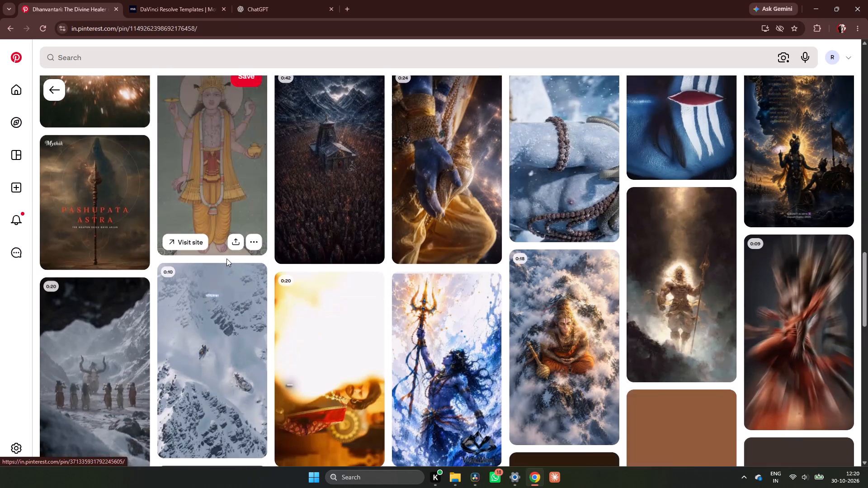
pyautogui.scroll(20, 226, 258)
pyautogui.scroll(4, 226, 258)
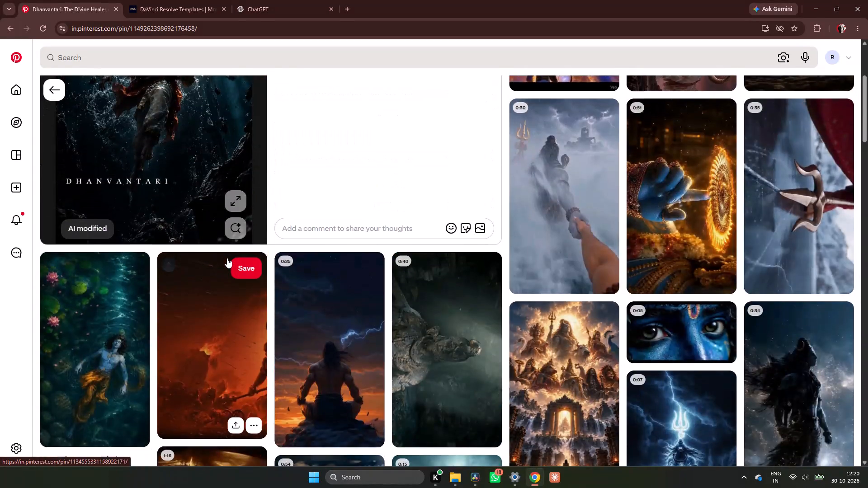
pyautogui.scroll(4, 227, 258)
# Save the underwater Dhanvantari pin image as a JPEG in the Dhanteras PK folder on the C: drive.
pyautogui.rightClick(222, 256)
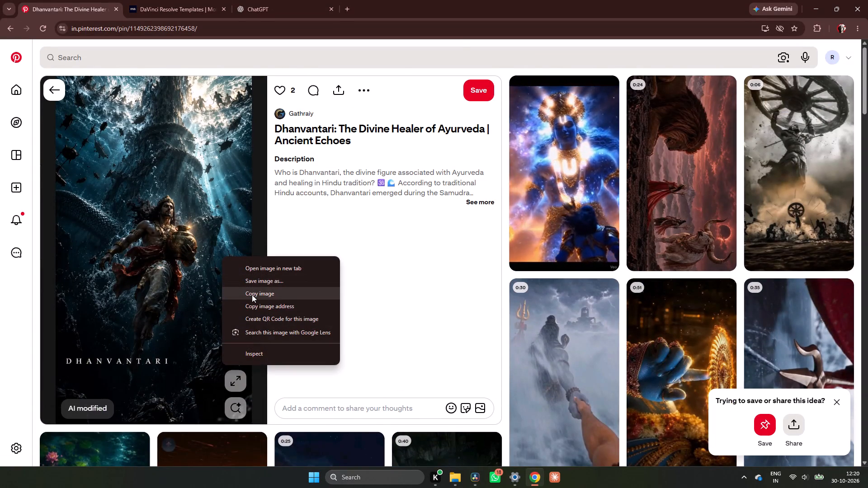
pyautogui.click(252, 295)
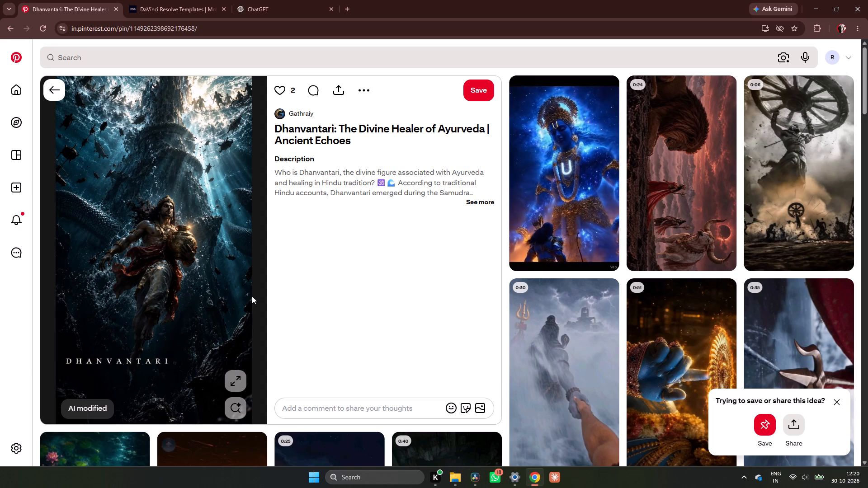
pyautogui.rightClick(229, 211)
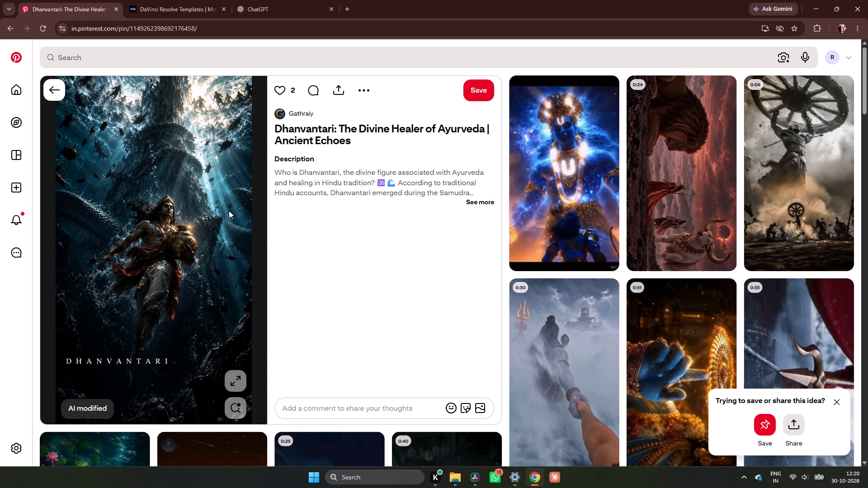
pyautogui.click(273, 239)
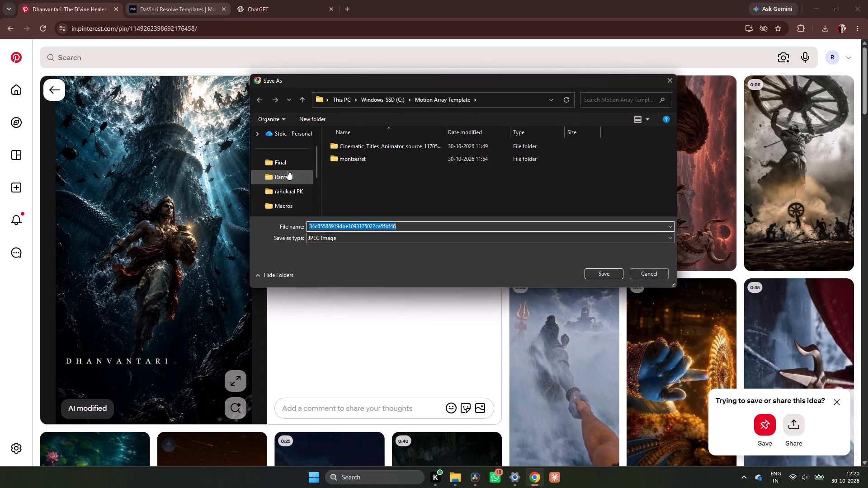
pyautogui.scroll(-4, 287, 186)
pyautogui.doubleClick(285, 164)
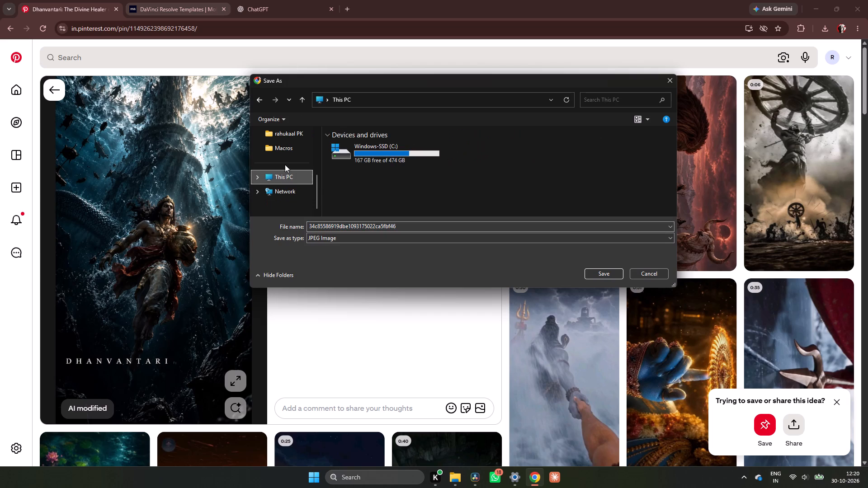
pyautogui.doubleClick(364, 163)
pyautogui.scroll(-2, 358, 196)
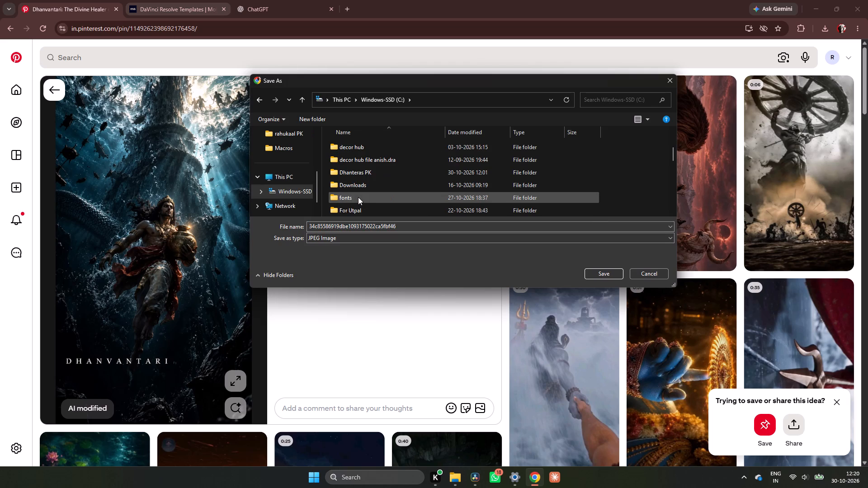
pyautogui.doubleClick(370, 172)
pyautogui.click(609, 272)
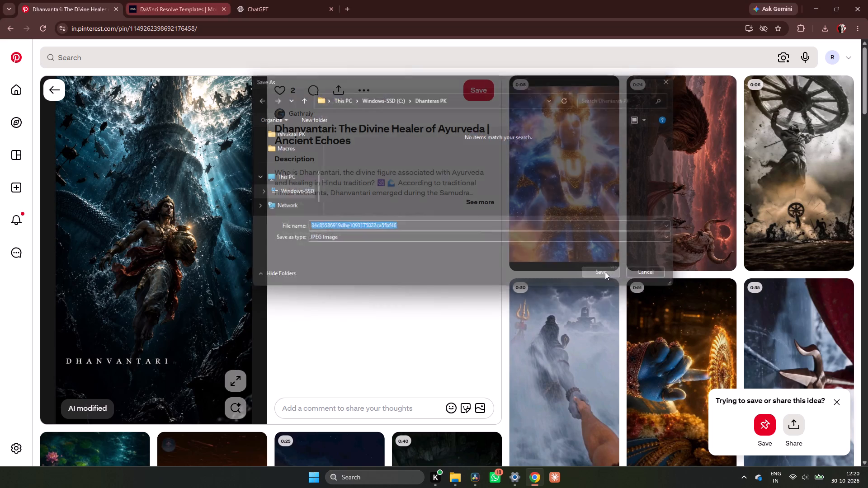
# Look through more of the related pins under the underwater Dhanvantari pin for further usable imagery.
pyautogui.scroll(-7, 590, 279)
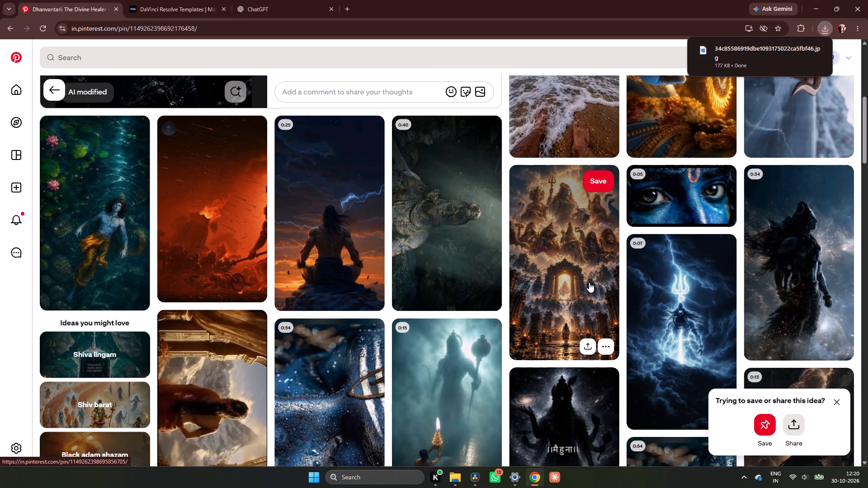
pyautogui.scroll(-5, 588, 283)
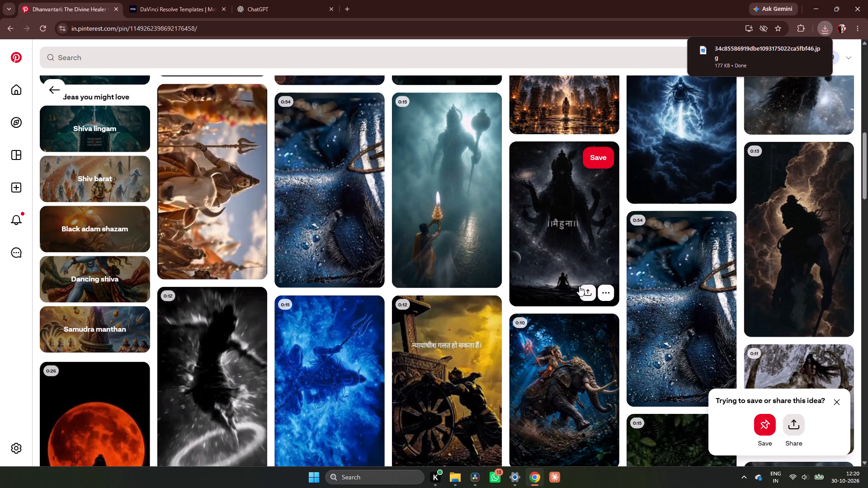
pyautogui.scroll(-5, 567, 285)
pyautogui.scroll(-7, 288, 261)
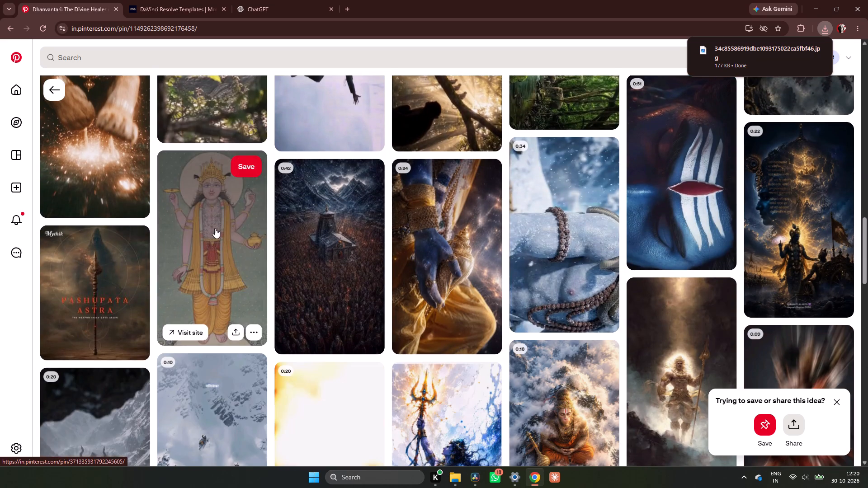
pyautogui.scroll(-6, 124, 98)
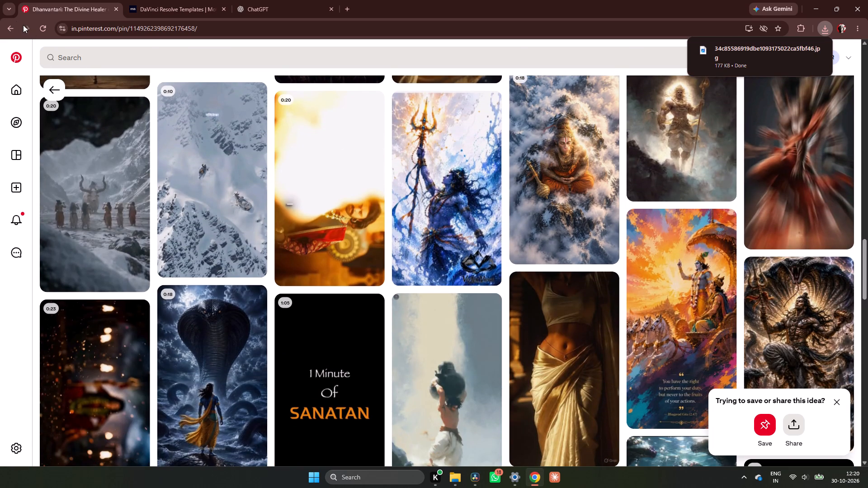
# Return to the "dhanwantri" search results and browse them for more deity and Dhanteras imagery.
pyautogui.click(12, 31)
pyautogui.scroll(-7, 172, 210)
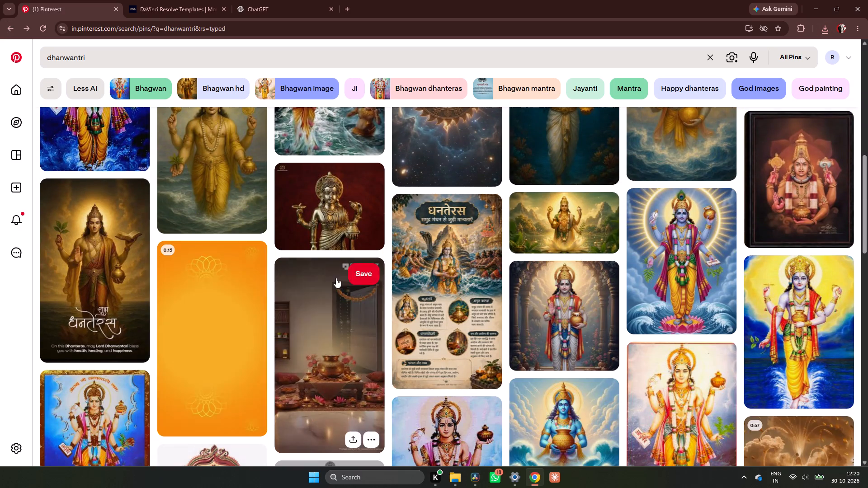
pyautogui.scroll(-15, 526, 298)
pyautogui.scroll(-7, 525, 303)
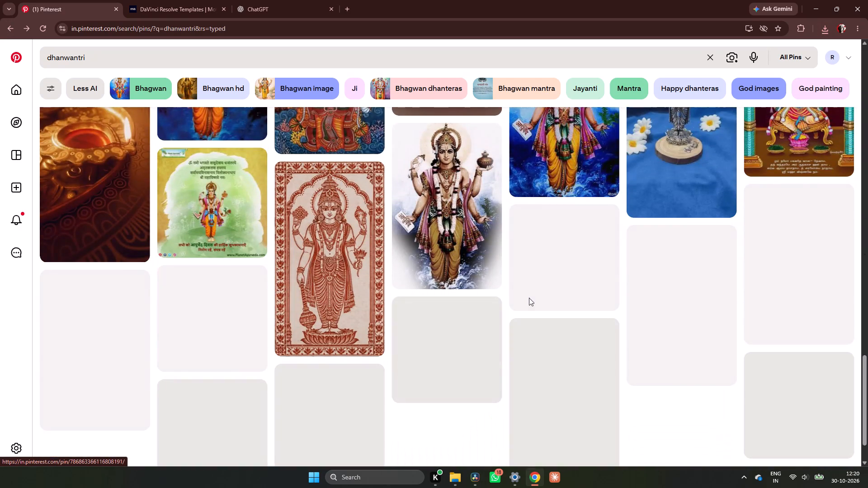
pyautogui.scroll(-12, 528, 304)
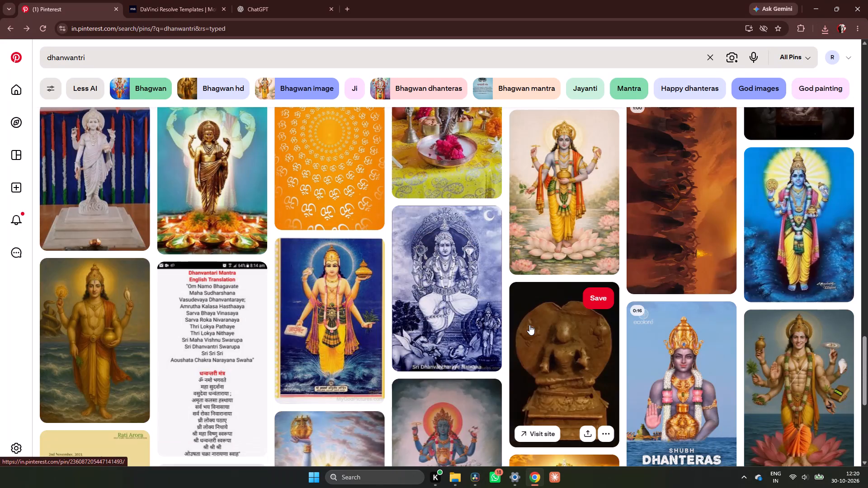
pyautogui.scroll(-14, 529, 325)
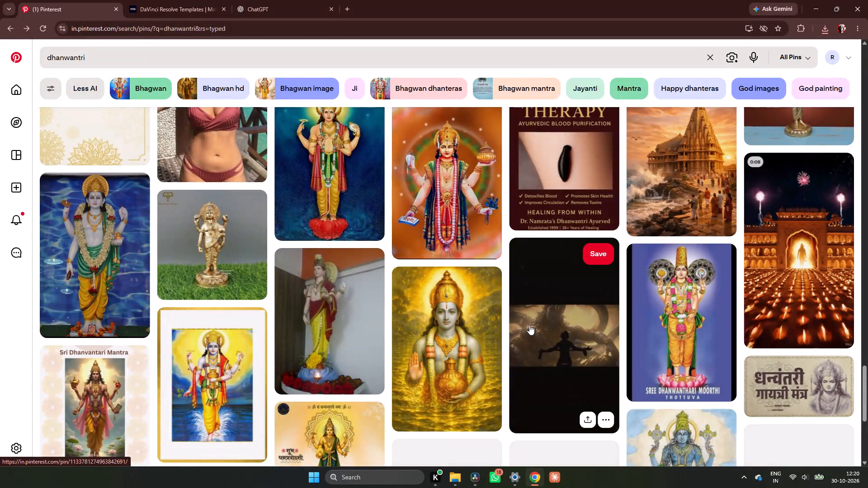
pyautogui.scroll(-12, 529, 325)
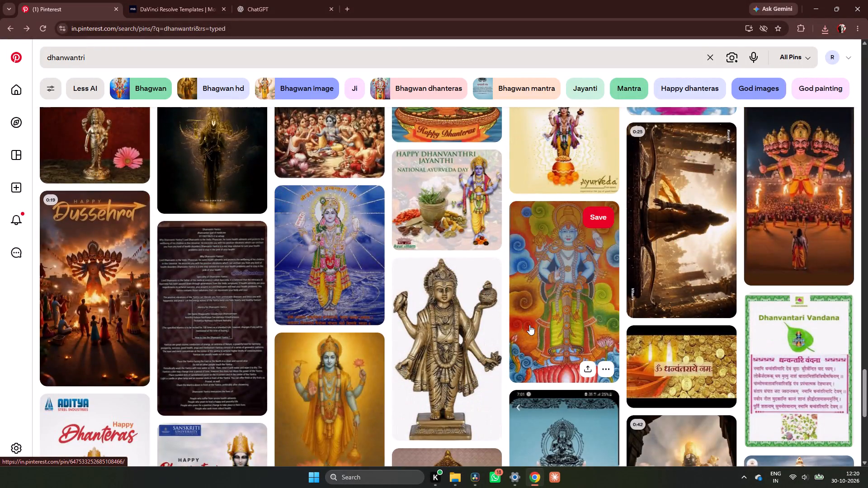
pyautogui.scroll(-15, 529, 325)
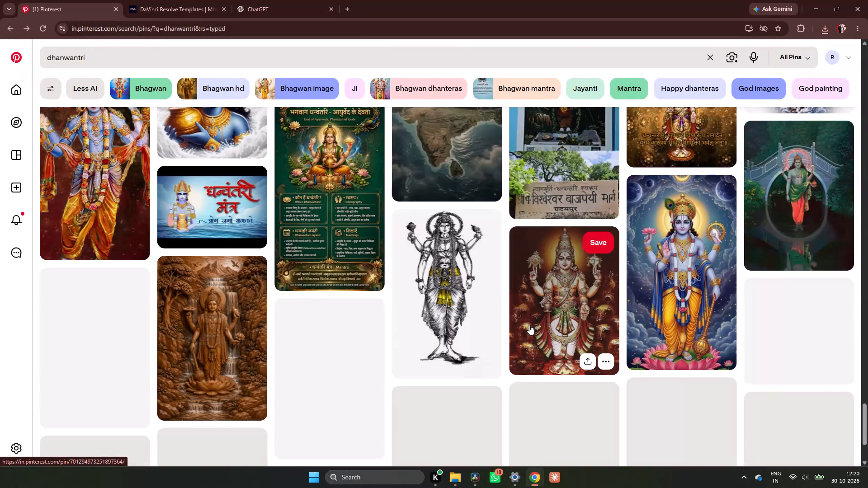
pyautogui.scroll(3, 455, 185)
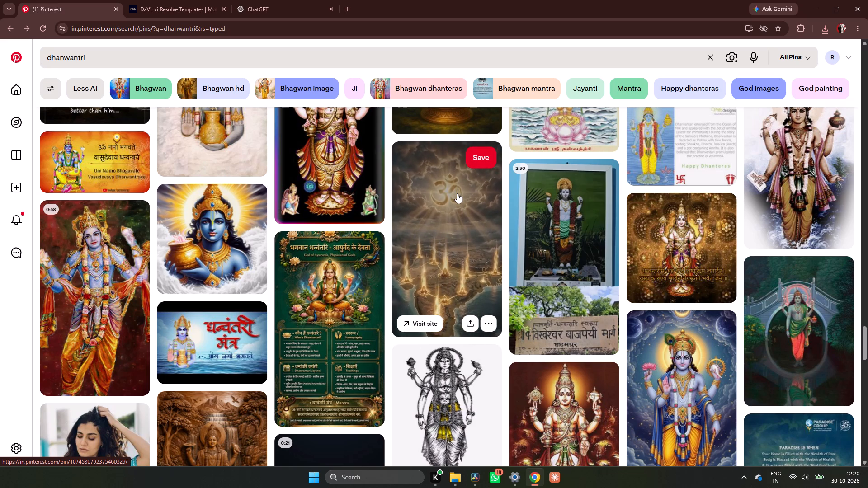
pyautogui.scroll(-9, 449, 310)
pyautogui.scroll(-7, 435, 348)
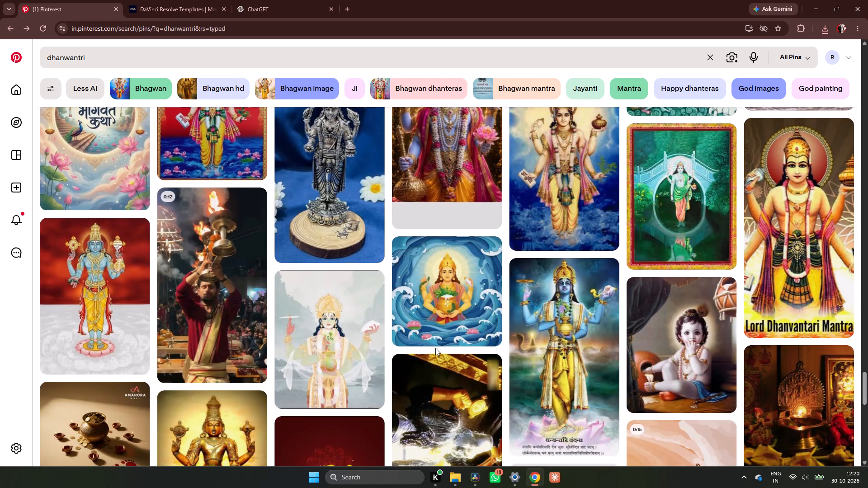
pyautogui.scroll(-8, 435, 348)
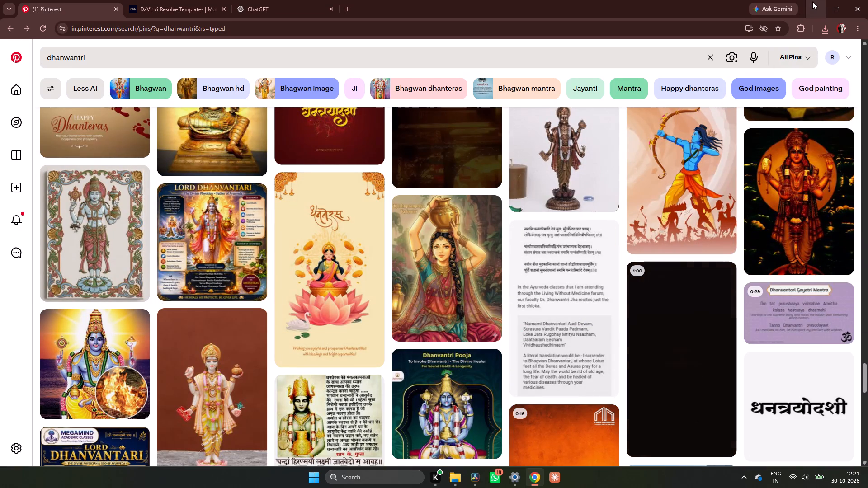
# Switch to DaVinci Resolve and review the narration in short stretches between about 01:00:33 and 01:00:42 on Timeline 1.
pyautogui.click(812, 1)
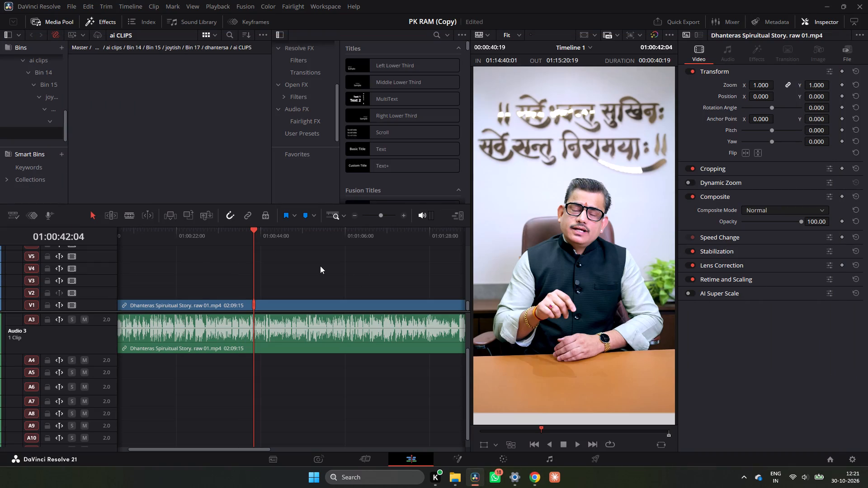
pyautogui.click(201, 231)
pyautogui.press('space')
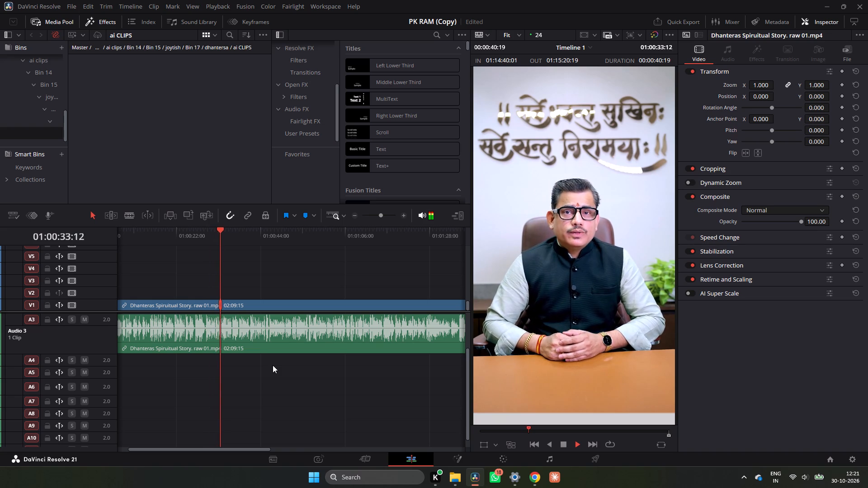
pyautogui.press('space')
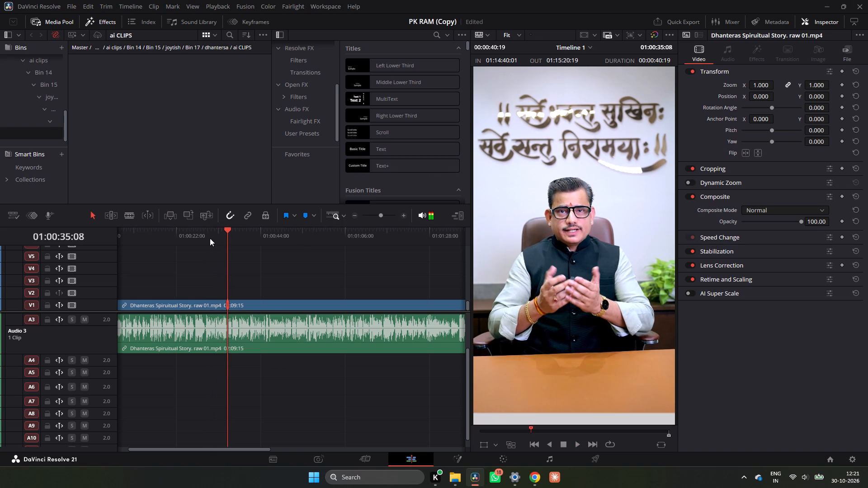
pyautogui.press('space')
pyautogui.press('space')
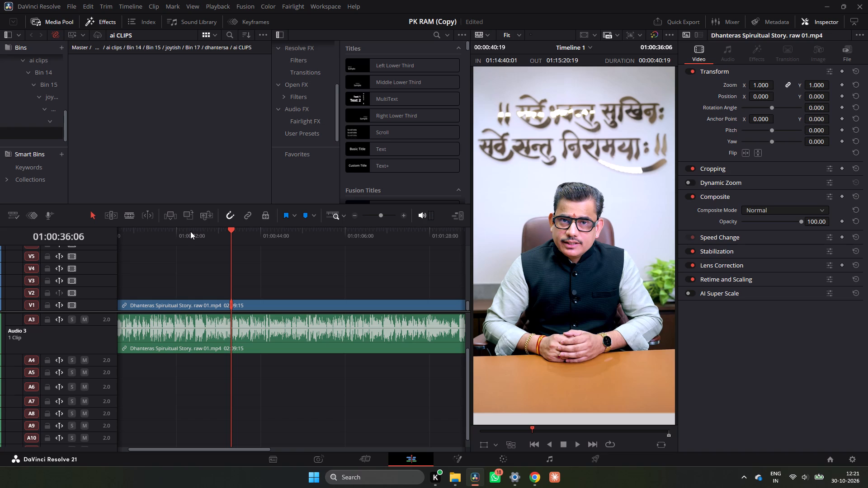
pyautogui.press('space')
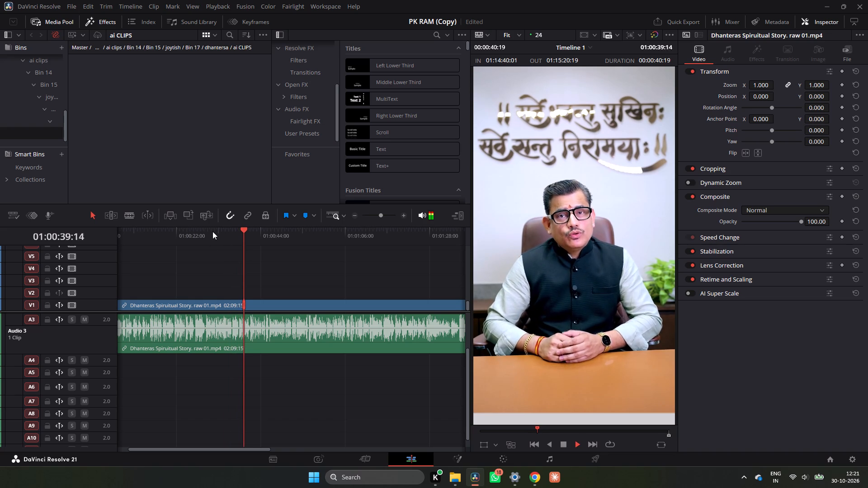
pyautogui.press('space')
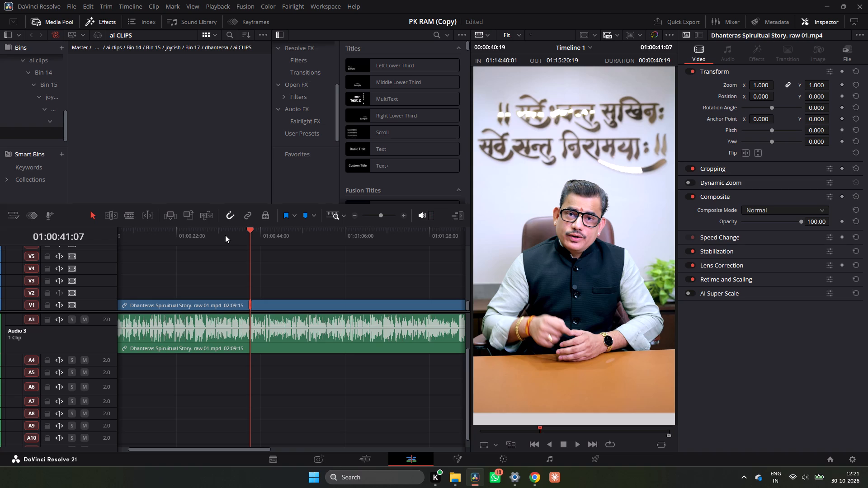
pyautogui.press('space')
pyautogui.press('space')
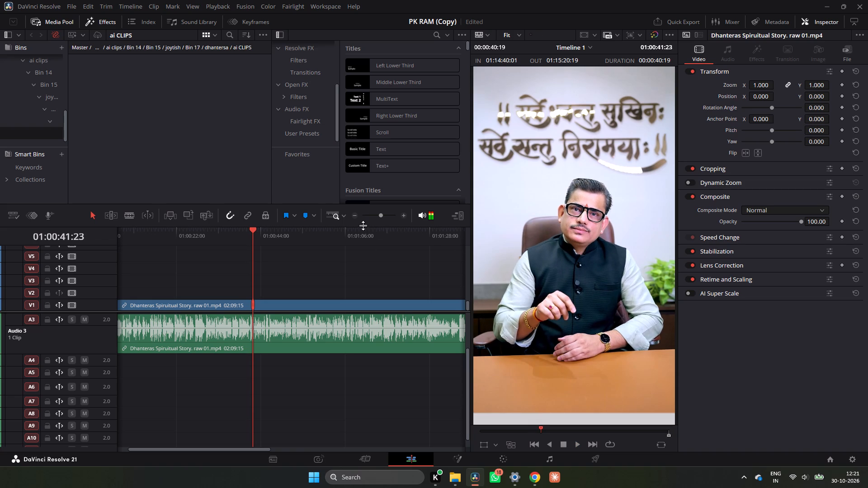
pyautogui.click(355, 218)
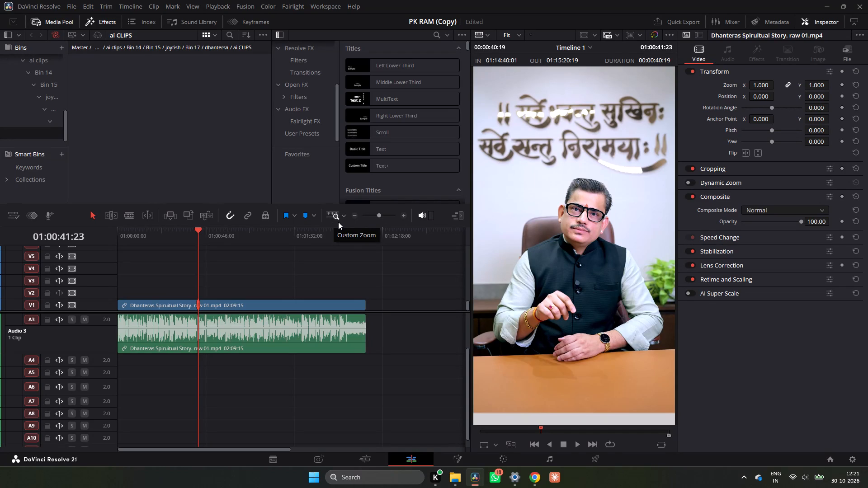
pyautogui.press('space')
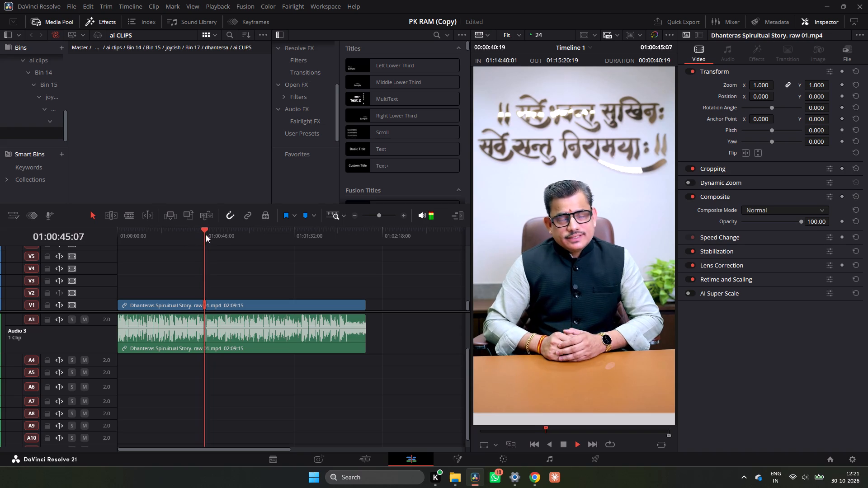
pyautogui.press('space')
pyautogui.click(195, 235)
pyautogui.press('space')
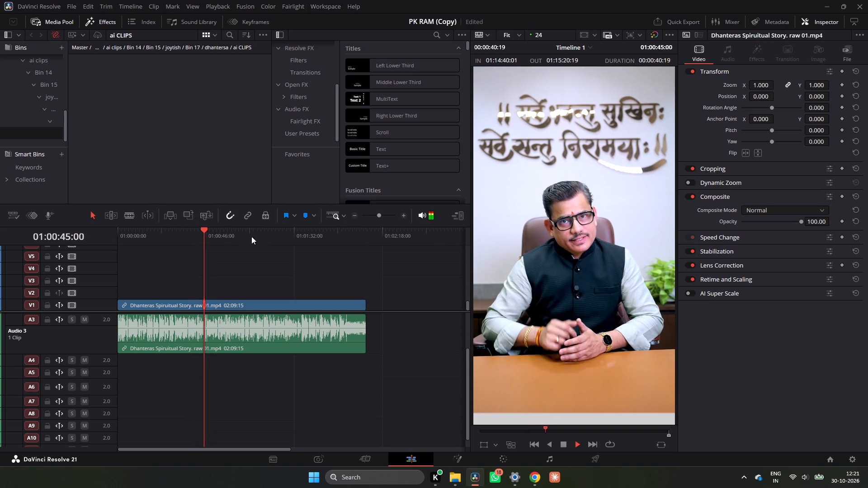
pyautogui.press('space')
pyautogui.click(181, 235)
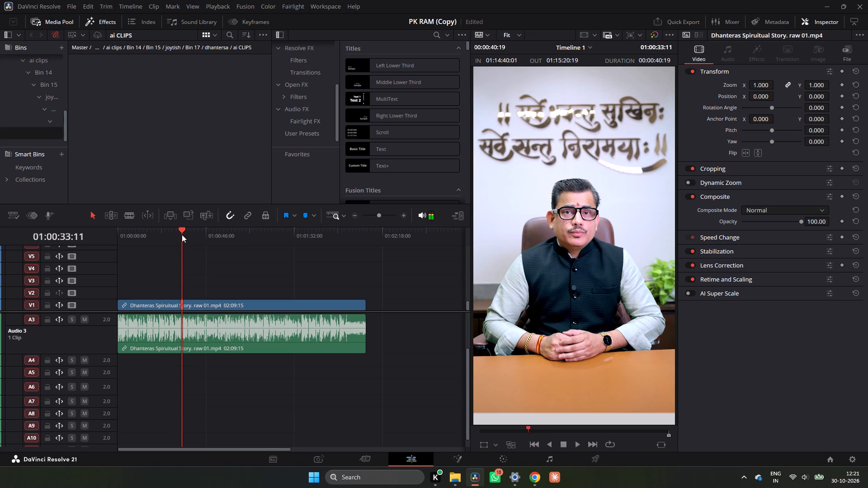
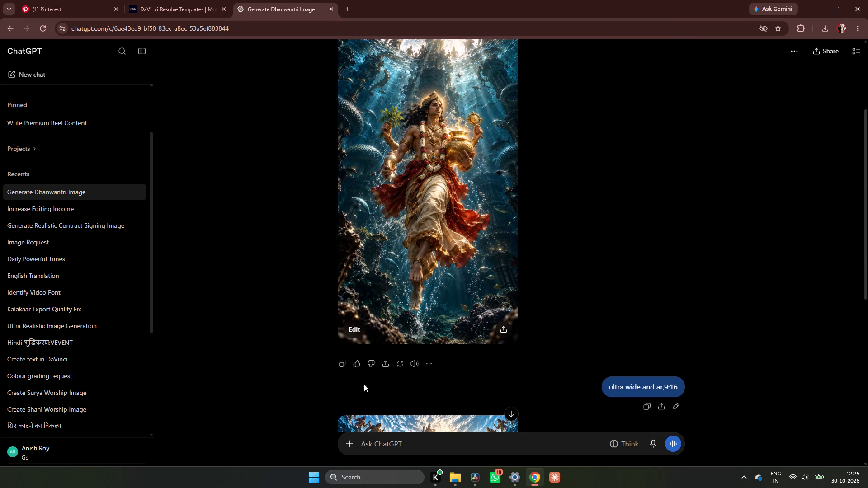
# Switch to DaVinci Resolve, play the Dhanteras raw clip from before the 45-second mark to near its end, and return to the timeline start.
pyautogui.click(477, 482)
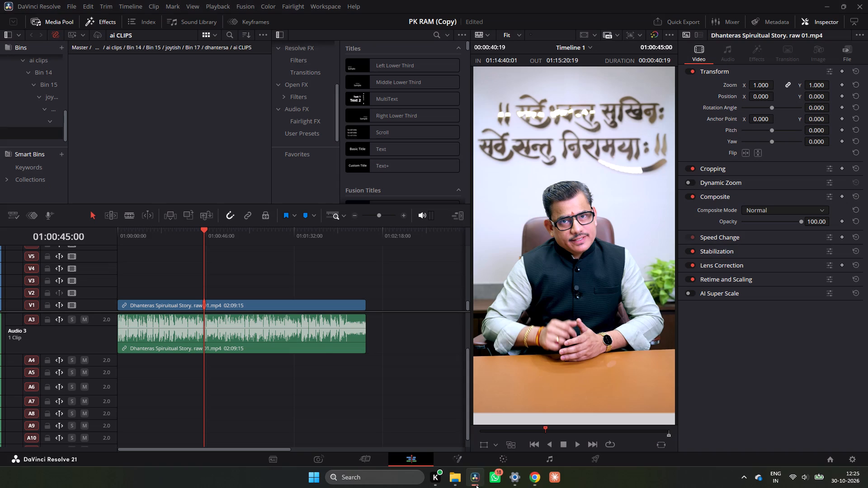
pyautogui.click(189, 239)
pyautogui.press('space')
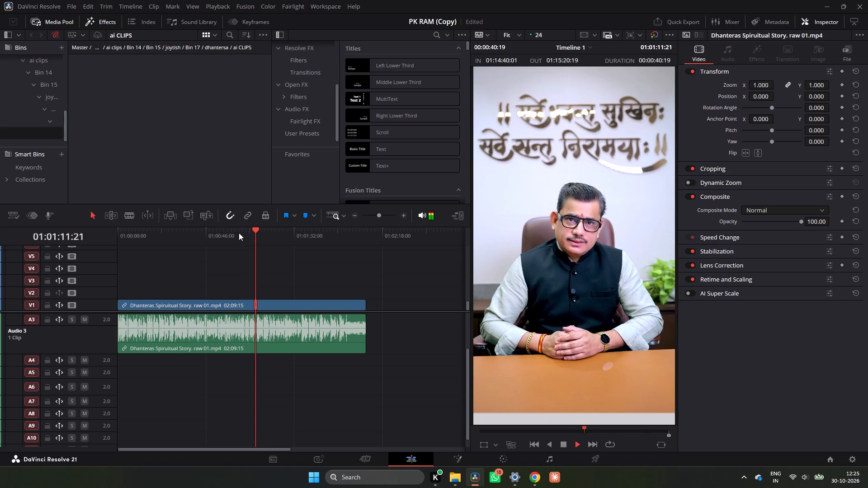
pyautogui.press('space')
pyautogui.press('space')
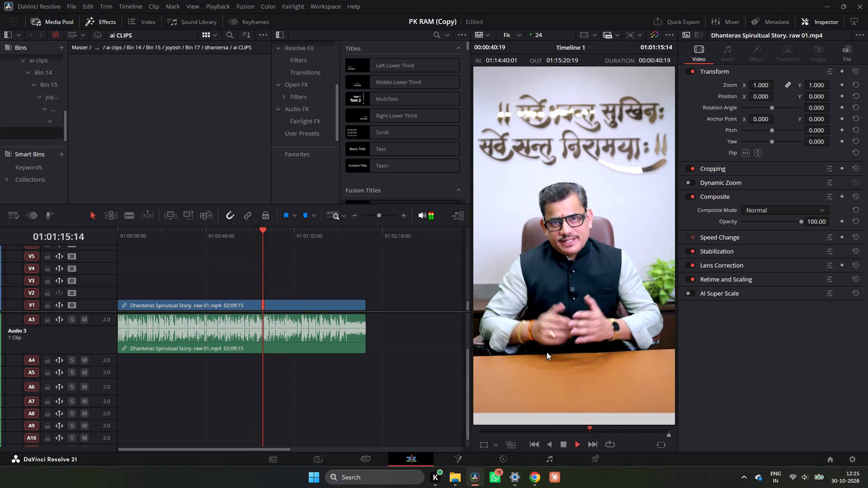
pyautogui.press('space')
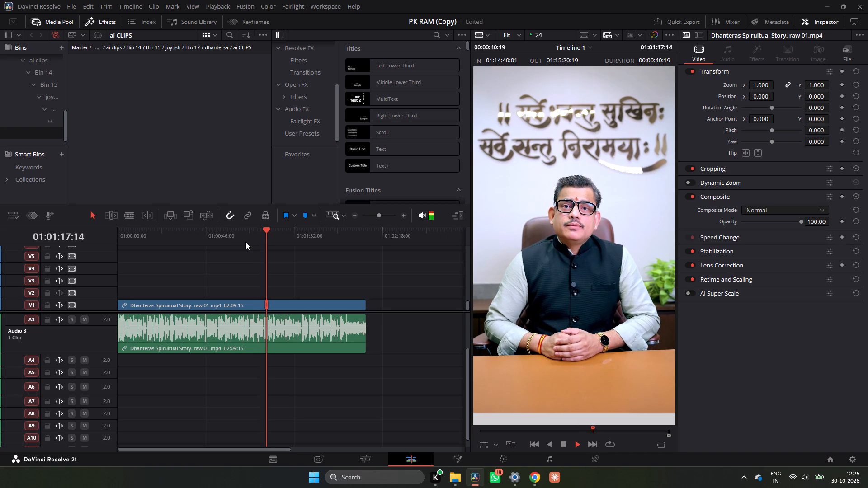
pyautogui.press('space')
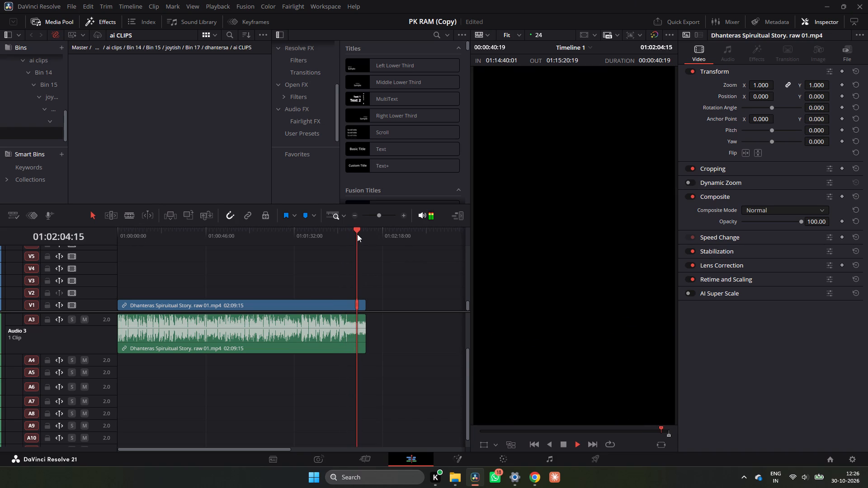
pyautogui.moveTo(355, 234); pyautogui.dragTo(330, 237)
pyautogui.press('space')
pyautogui.moveTo(130, 230); pyautogui.dragTo(130, 232)
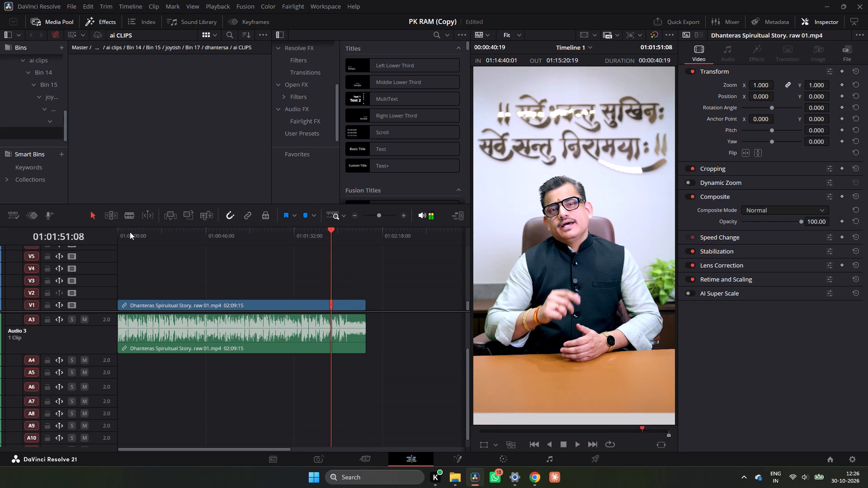
pyautogui.moveTo(130, 232); pyautogui.dragTo(108, 240)
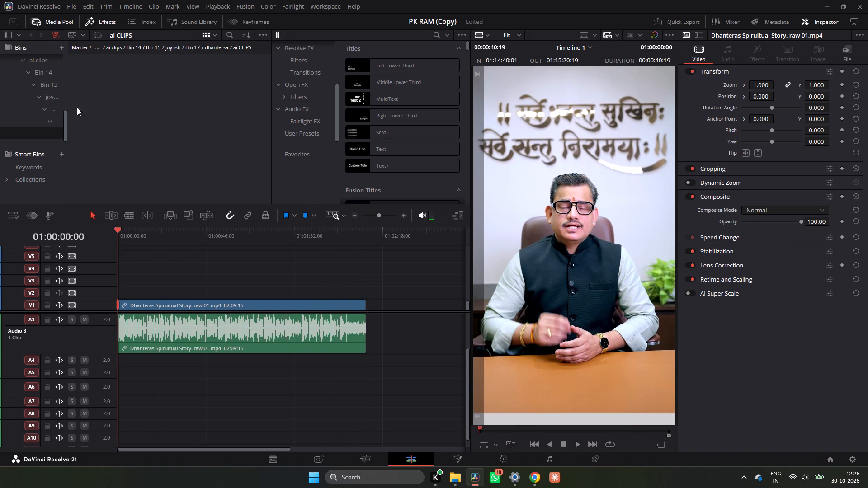
# Browse the contents of the joytish, Bin 15, Bin 14, ai clips and Bin 17 media bins.
pyautogui.click(42, 99)
pyautogui.scroll(-7, 140, 126)
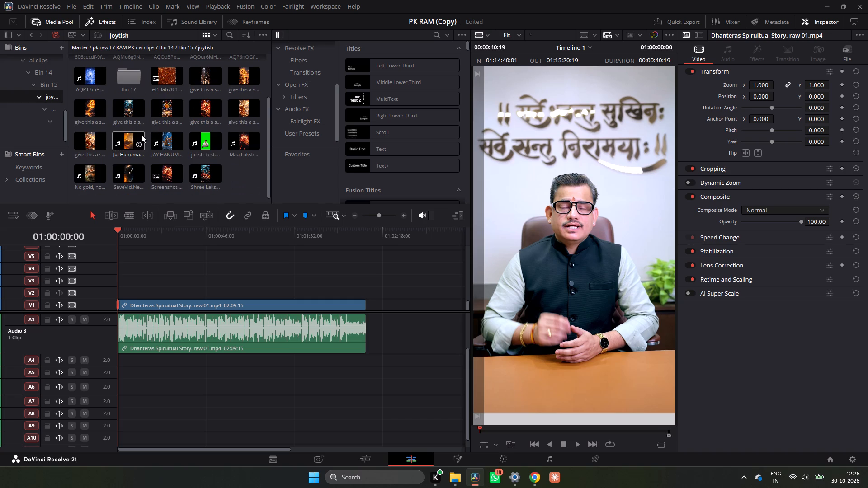
pyautogui.scroll(6, 142, 135)
pyautogui.click(59, 84)
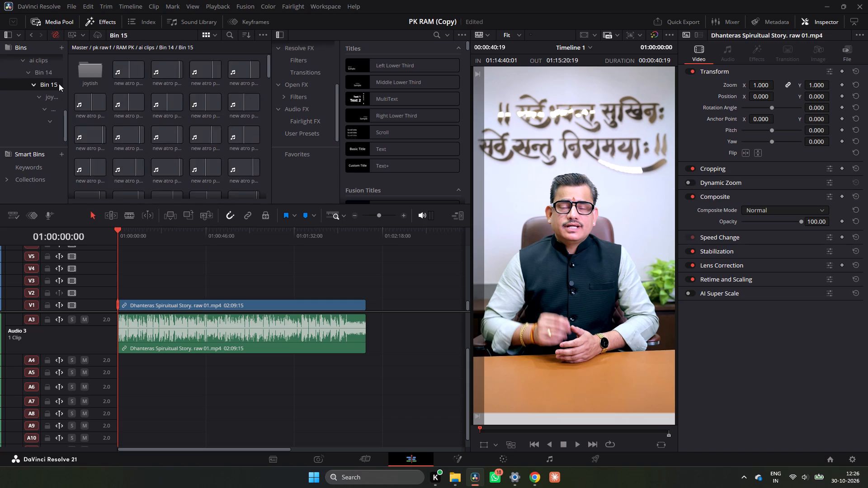
pyautogui.scroll(-15, 96, 117)
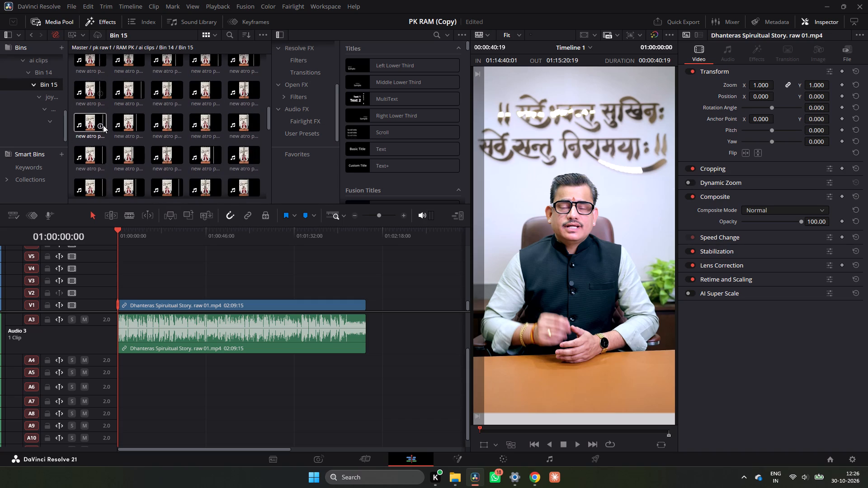
pyautogui.scroll(-17, 103, 125)
pyautogui.scroll(-7, 103, 125)
pyautogui.click(38, 78)
pyautogui.scroll(-2, 149, 97)
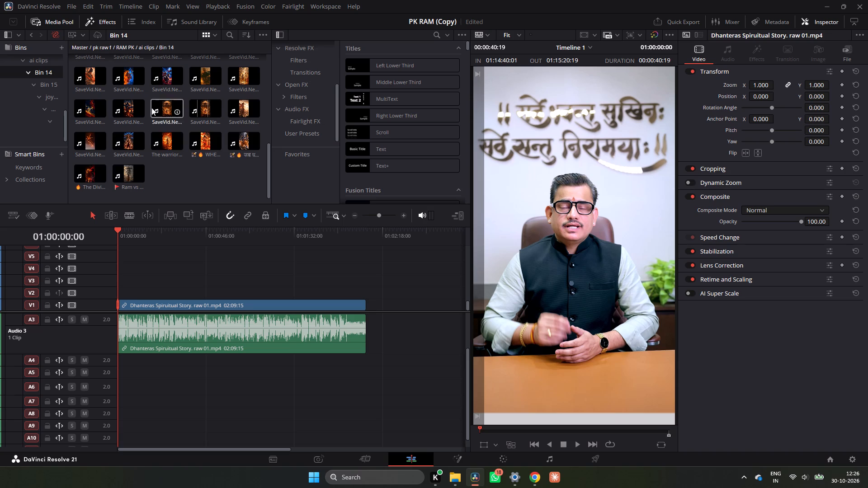
pyautogui.scroll(10, 209, 132)
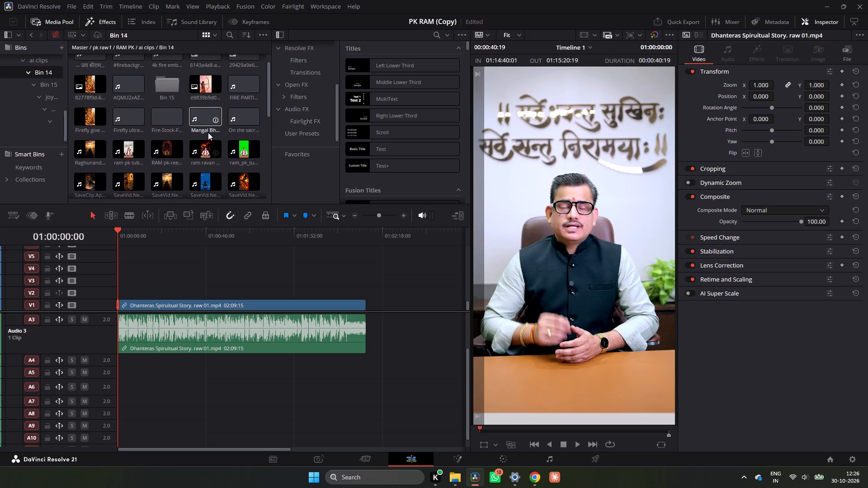
pyautogui.scroll(6, 197, 129)
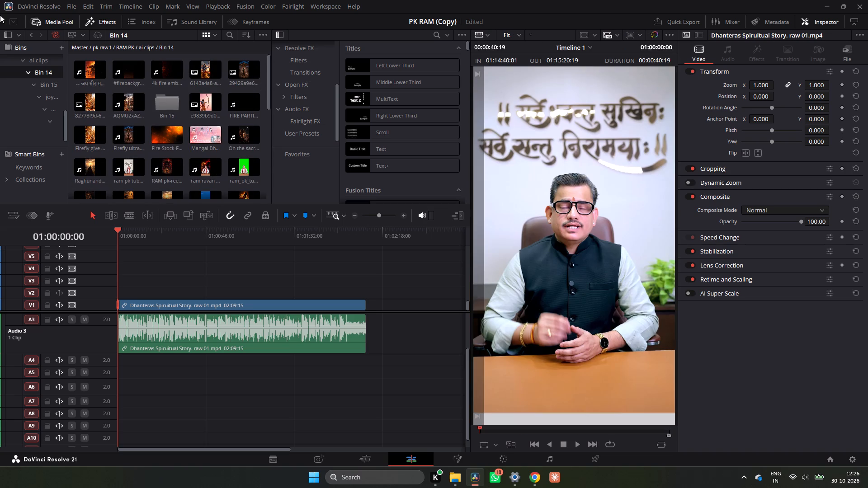
pyautogui.click(30, 60)
pyautogui.scroll(2, 119, 100)
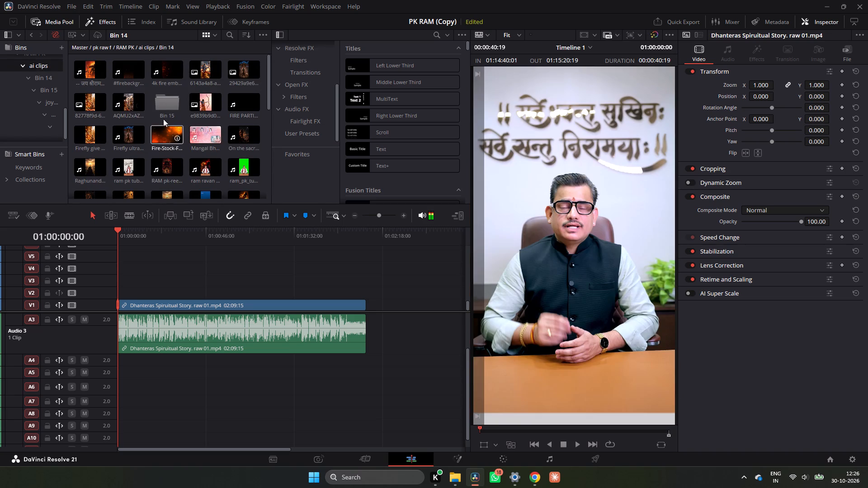
pyautogui.click(179, 263)
pyautogui.scroll(-8, 51, 92)
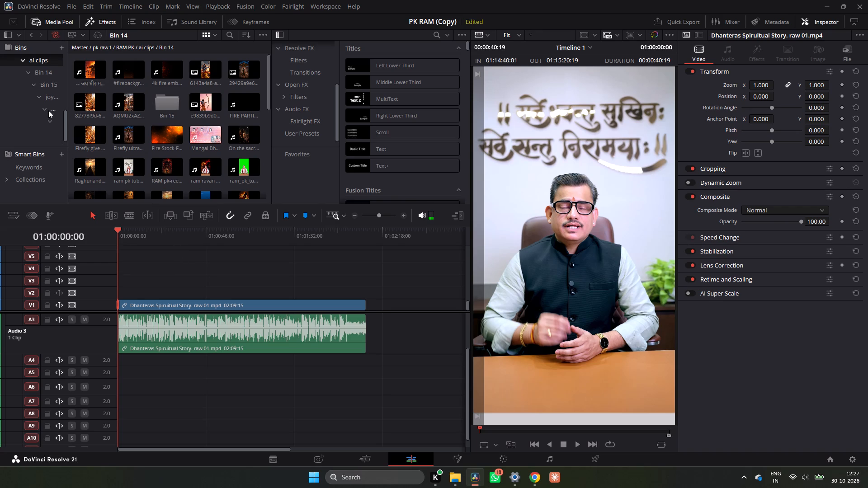
pyautogui.click(51, 120)
pyautogui.scroll(-5, 62, 131)
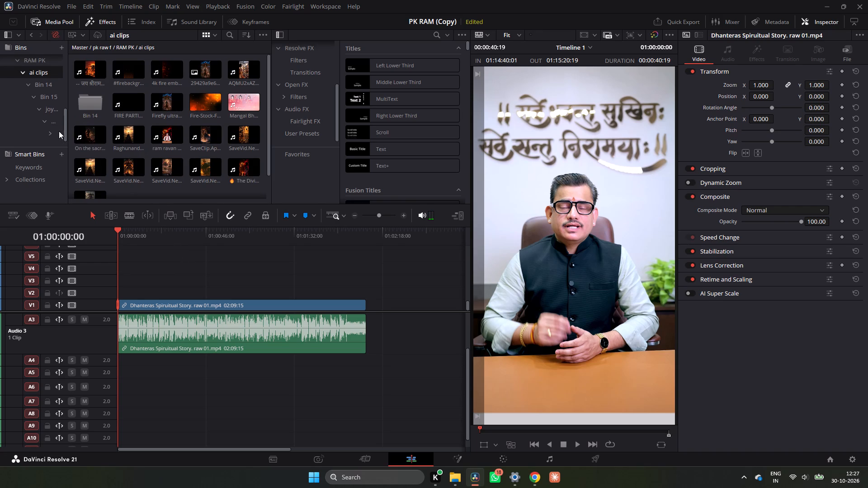
pyautogui.click(55, 126)
# Play the opening of the timeline in full screen and return to the editing view.
pyautogui.press('p')
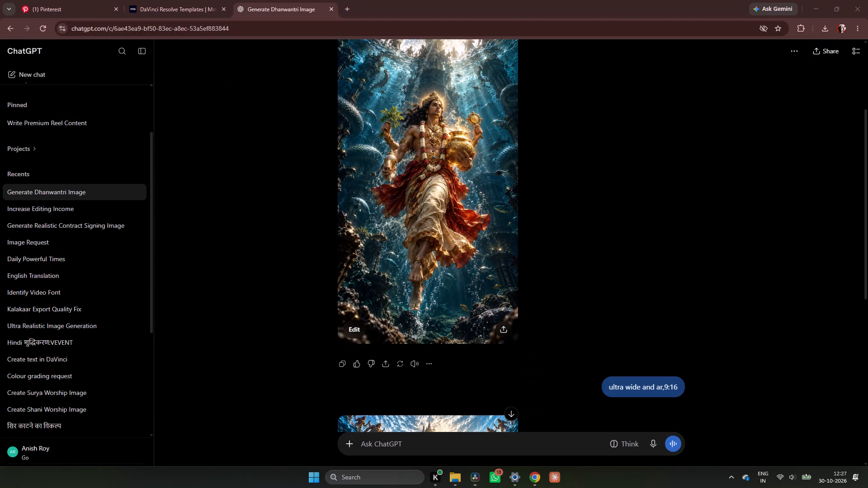
pyautogui.press('space')
pyautogui.press('space')
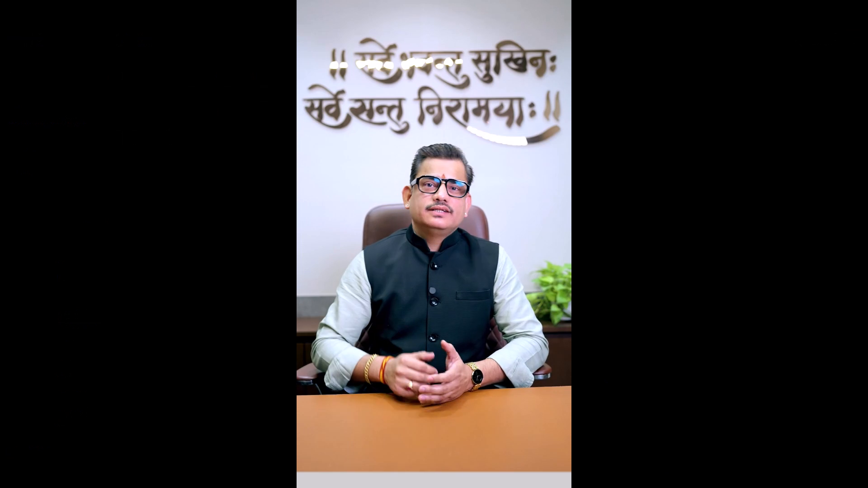
pyautogui.press('space')
pyautogui.press('space')
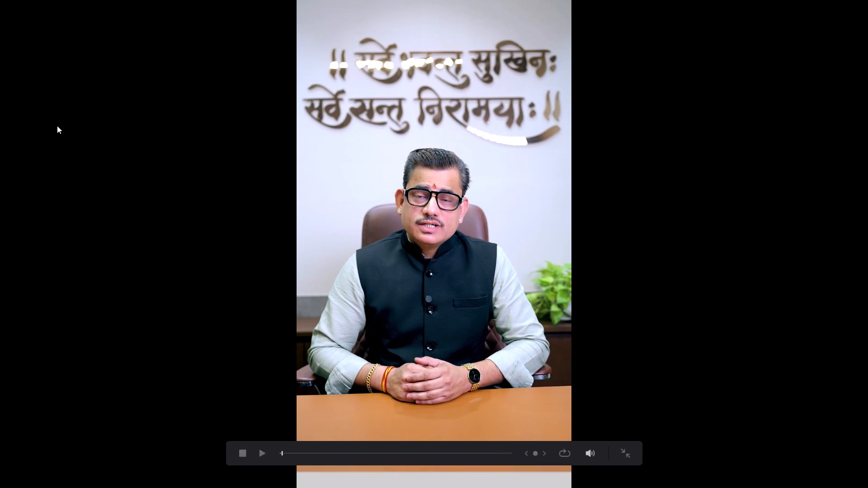
pyautogui.press('p')
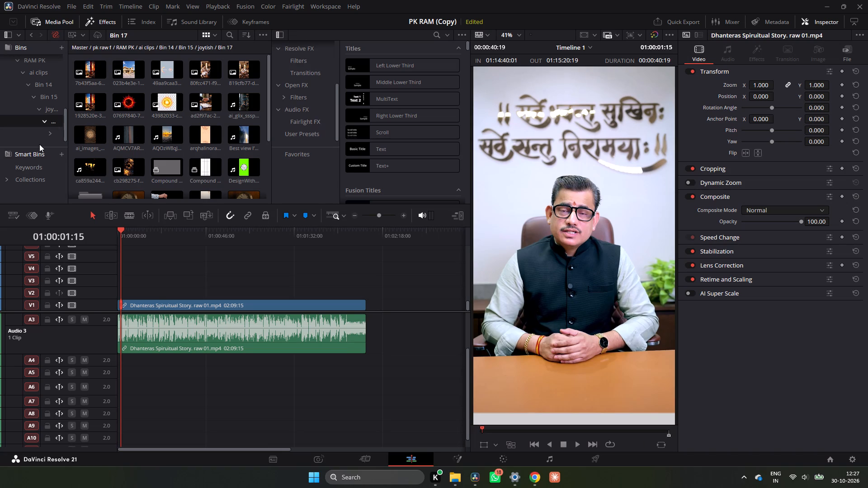
# Open the ai CLIPS bin inside the dhantersa bin.
pyautogui.click(50, 136)
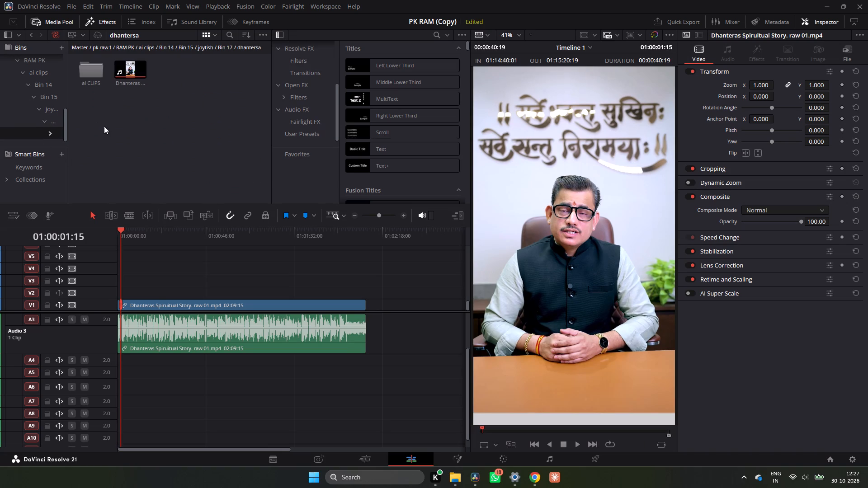
pyautogui.doubleClick(95, 65)
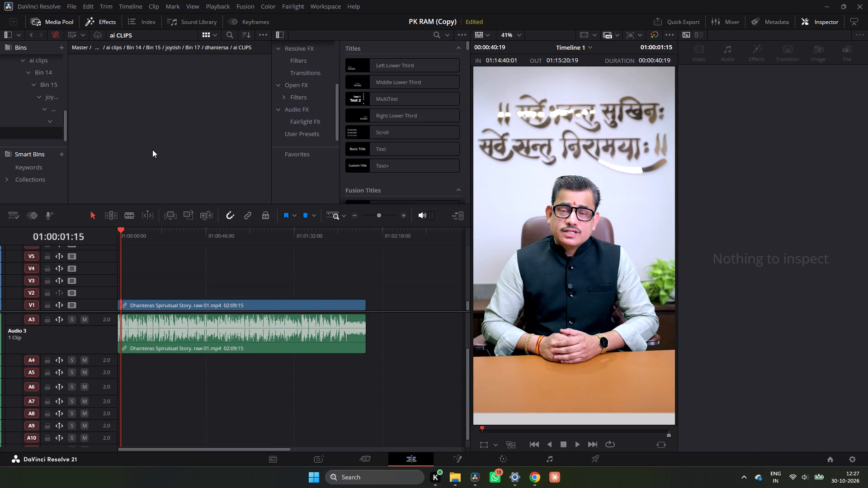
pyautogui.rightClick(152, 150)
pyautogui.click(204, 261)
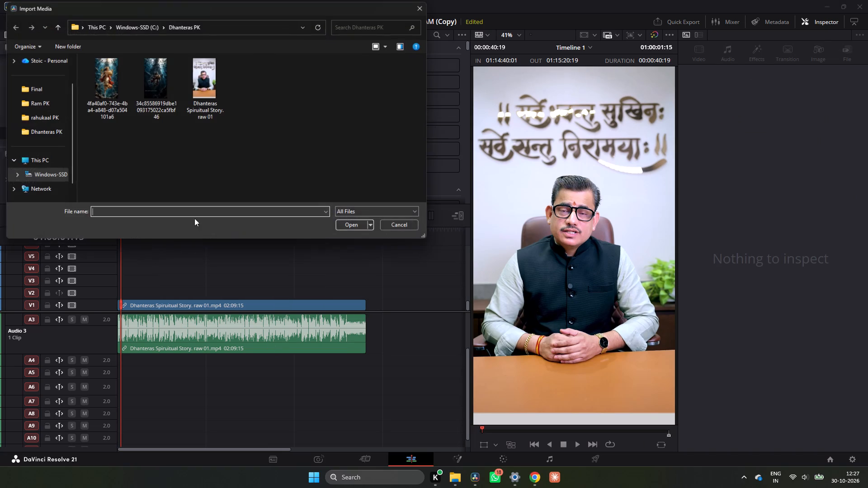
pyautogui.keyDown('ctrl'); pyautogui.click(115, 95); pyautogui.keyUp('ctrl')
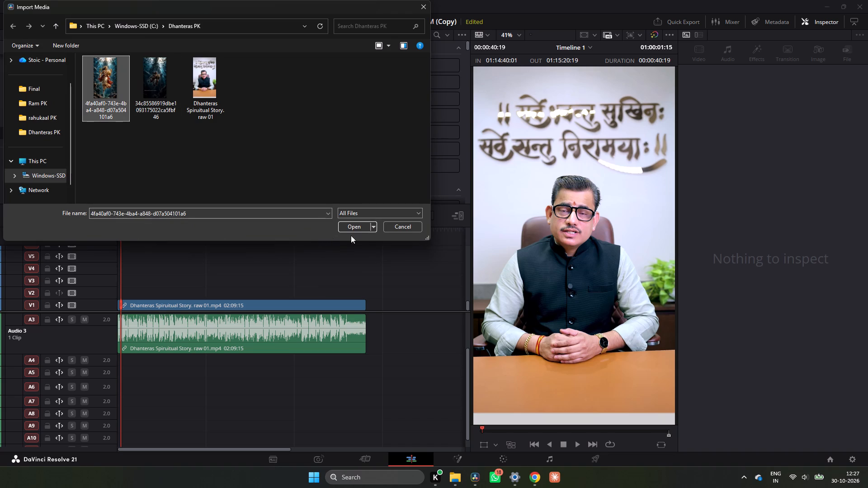
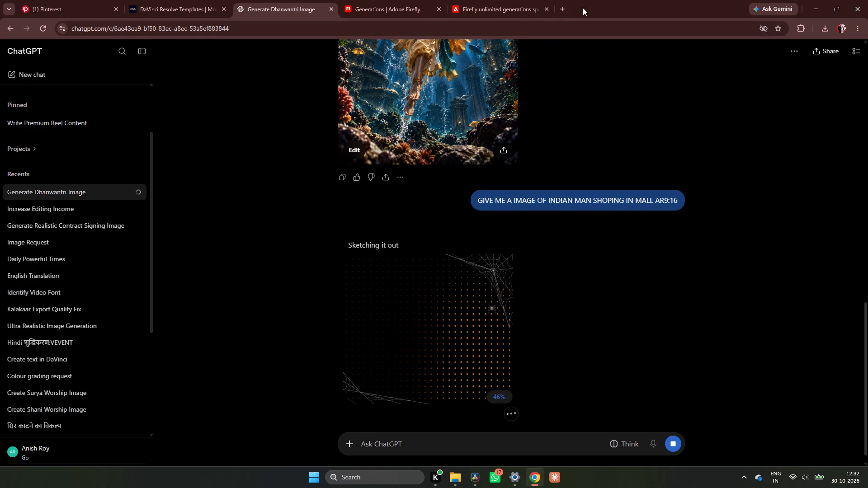
# Search Google for "LAIBALITY SHOPING" in a new browser tab and show the image results.
pyautogui.click(561, 7)
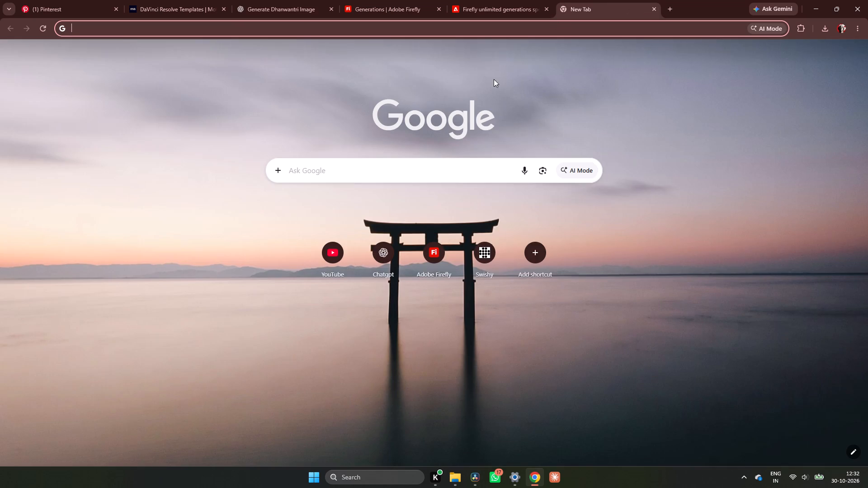
pyautogui.click(373, 167)
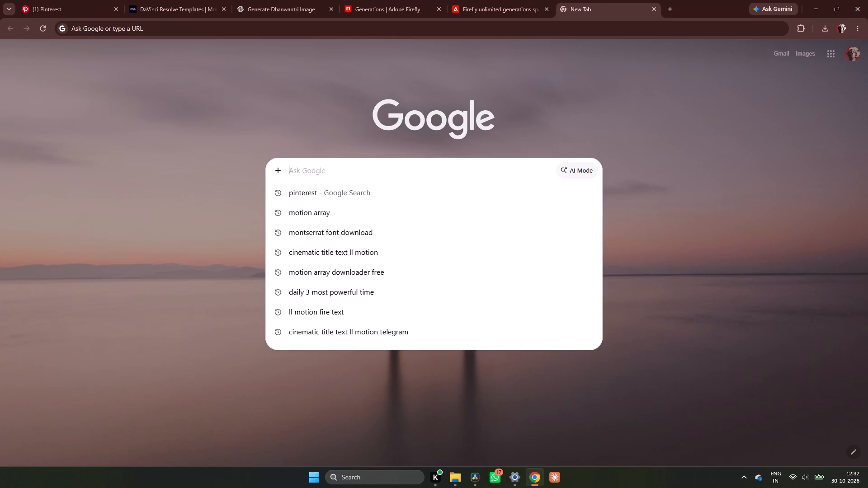
pyautogui.write('LAIBALITY SHOPING')
pyautogui.press('Return')
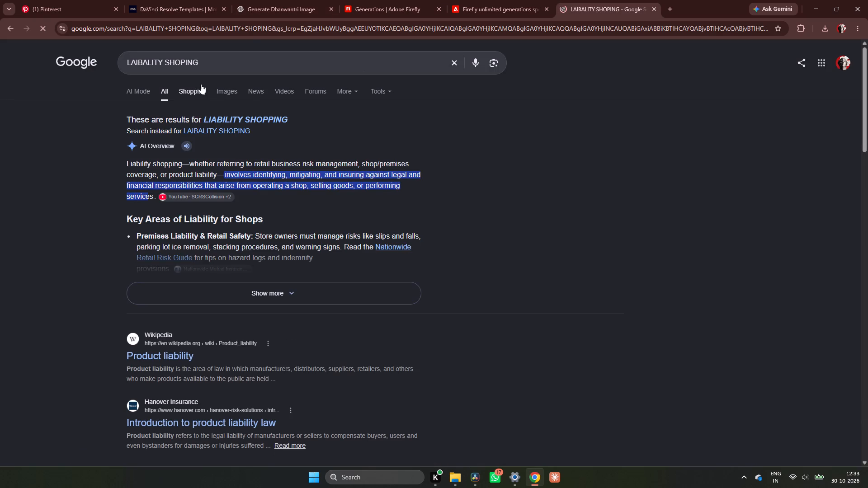
pyautogui.click(233, 91)
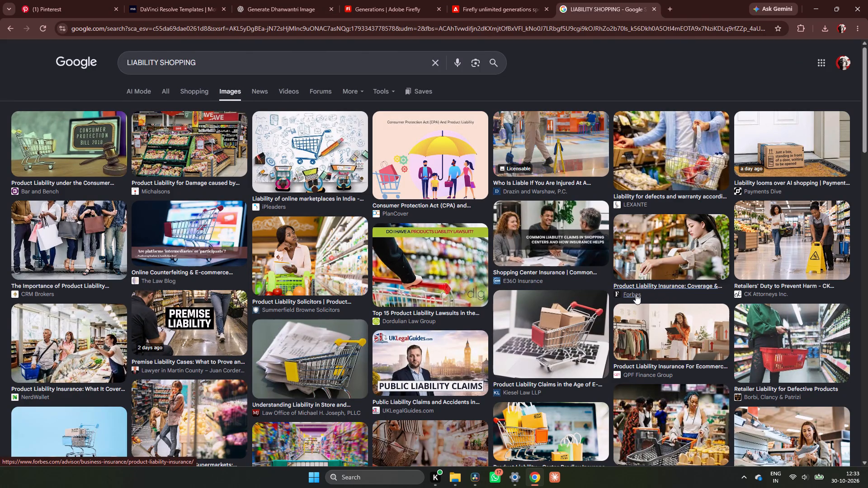
# Look through the liability shopping image results for pictures that could suit the reel.
pyautogui.scroll(-5, 600, 299)
pyautogui.scroll(-5, 259, 293)
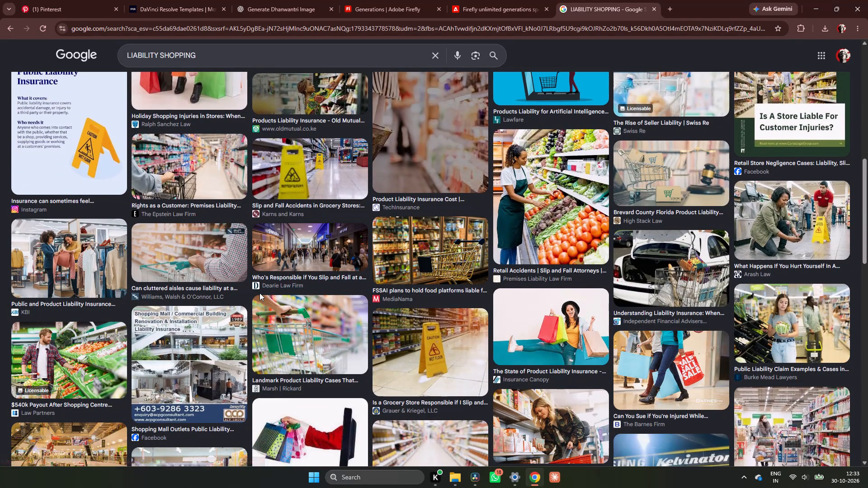
pyautogui.scroll(-7, 259, 293)
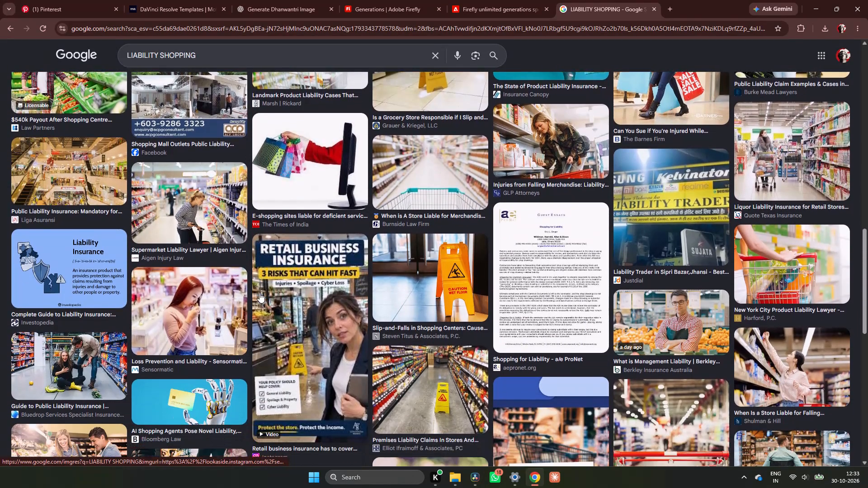
pyautogui.scroll(-5, 259, 293)
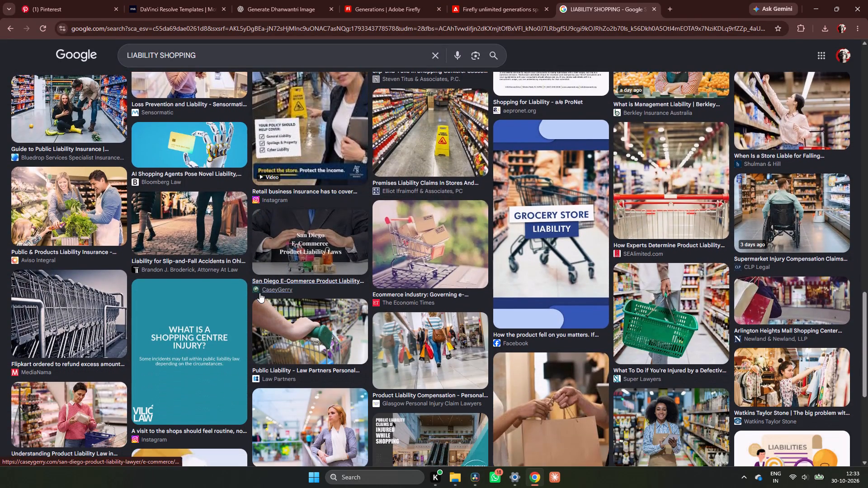
pyautogui.scroll(-9, 259, 293)
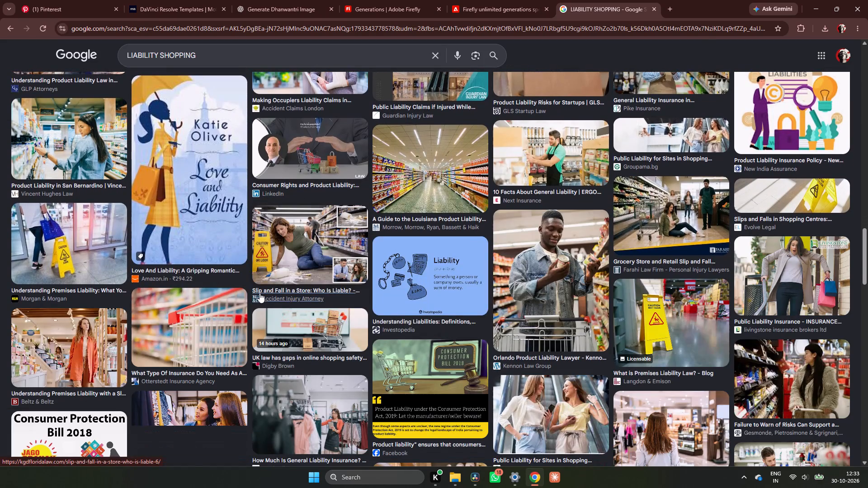
pyautogui.scroll(-14, 259, 293)
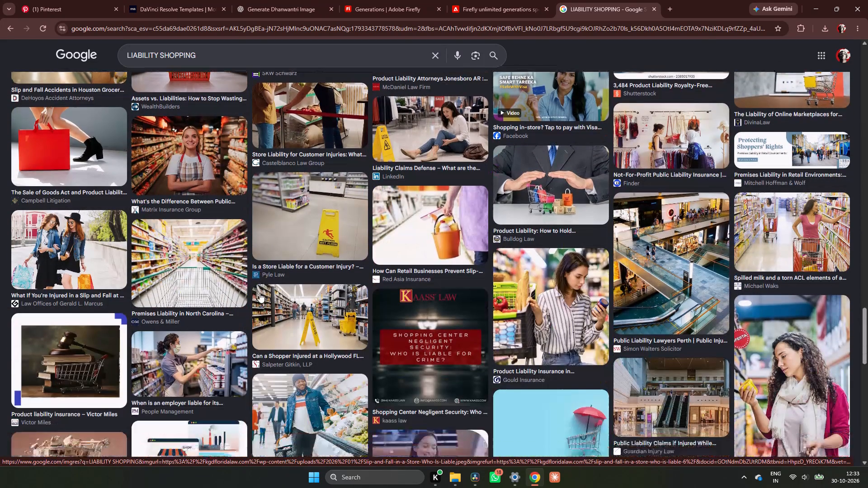
pyautogui.scroll(-13, 259, 293)
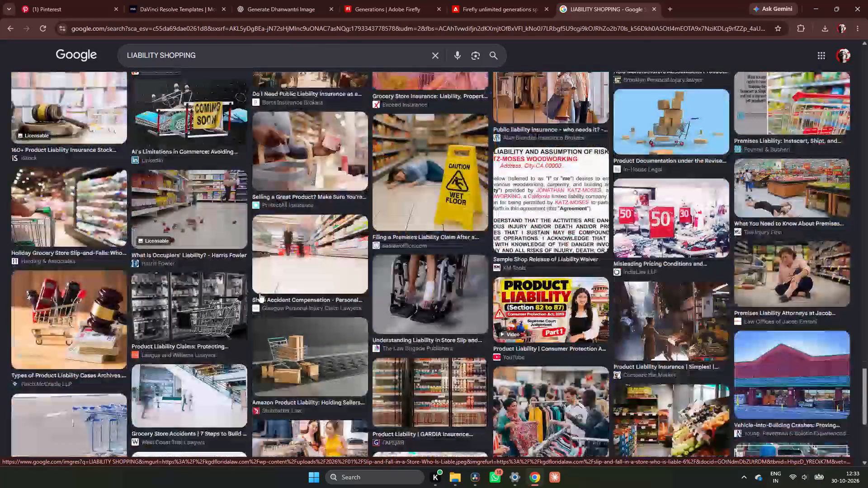
pyautogui.scroll(-11, 259, 293)
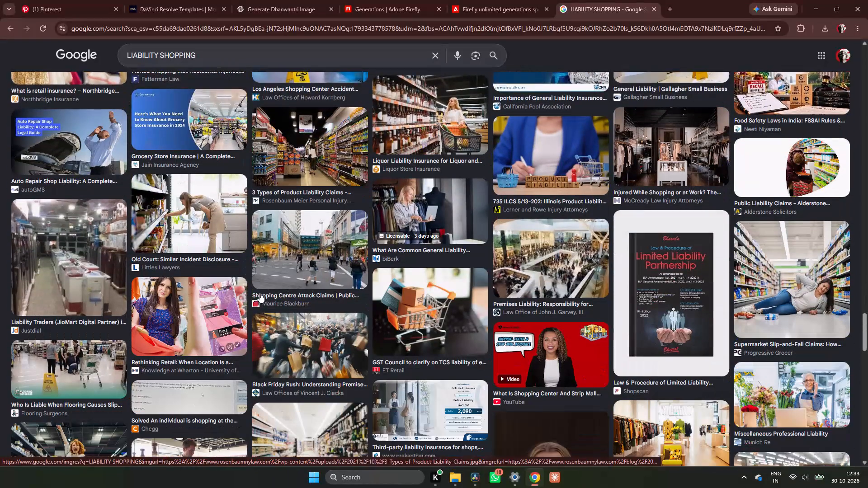
pyautogui.scroll(1, 259, 293)
pyautogui.scroll(-10, 259, 293)
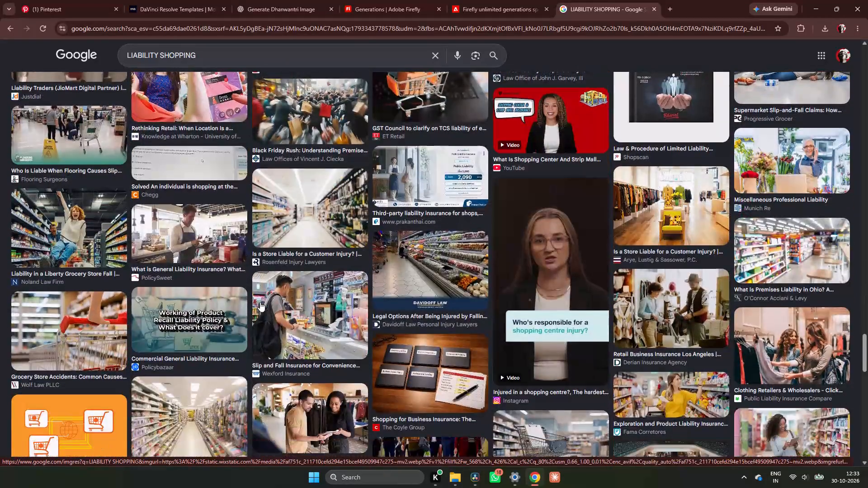
pyautogui.scroll(-3, 260, 302)
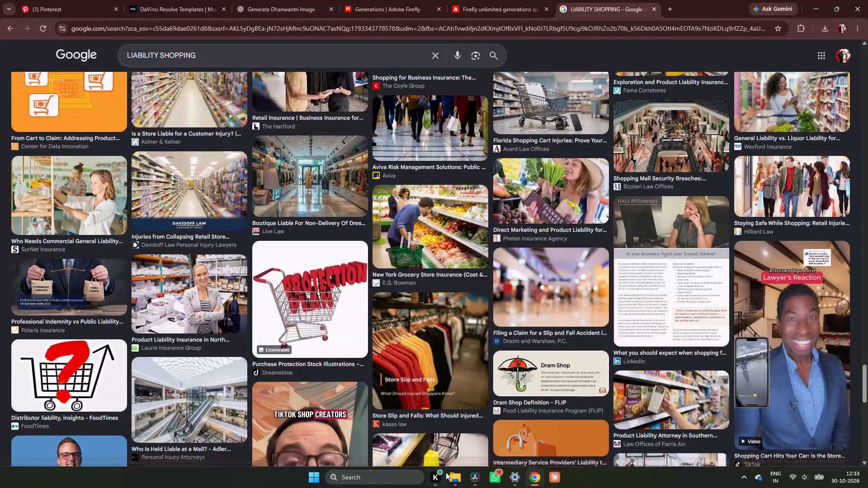
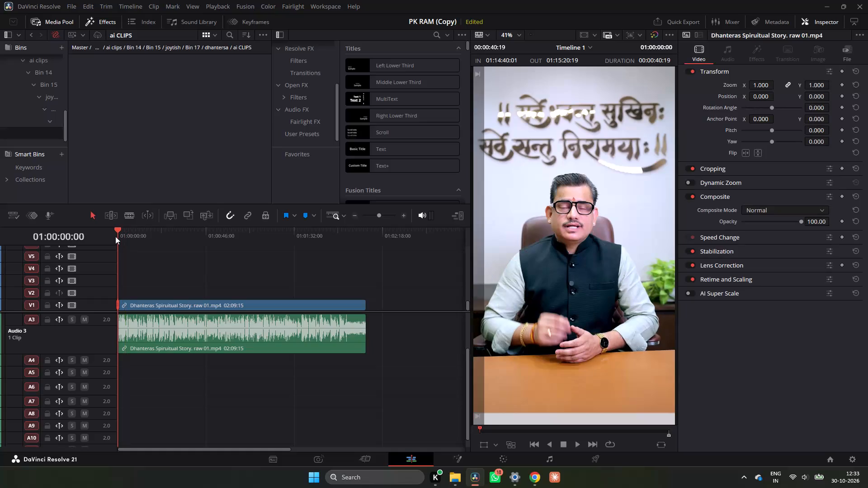
pyautogui.press('space')
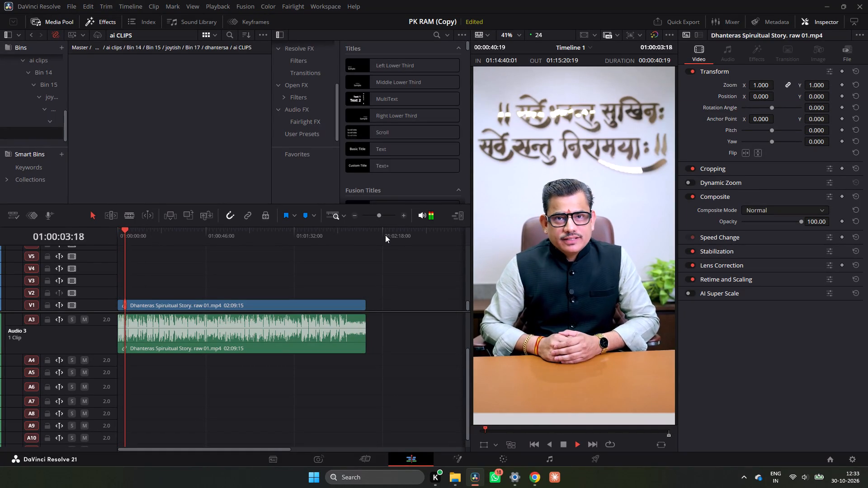
pyautogui.press('space')
pyautogui.doubleClick(406, 215)
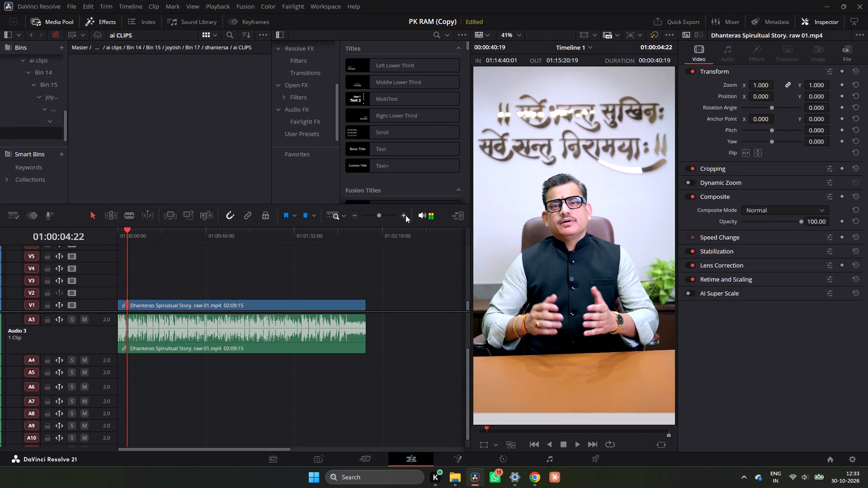
pyautogui.click(406, 215)
pyautogui.click(147, 232)
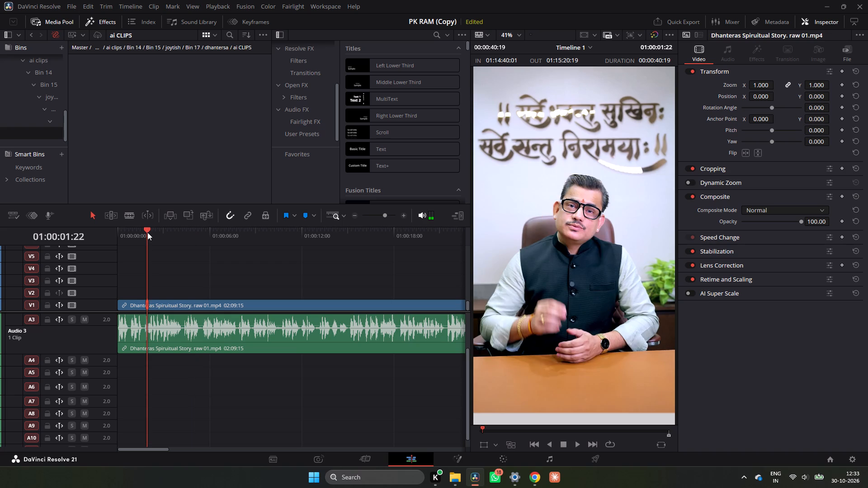
pyautogui.press('space')
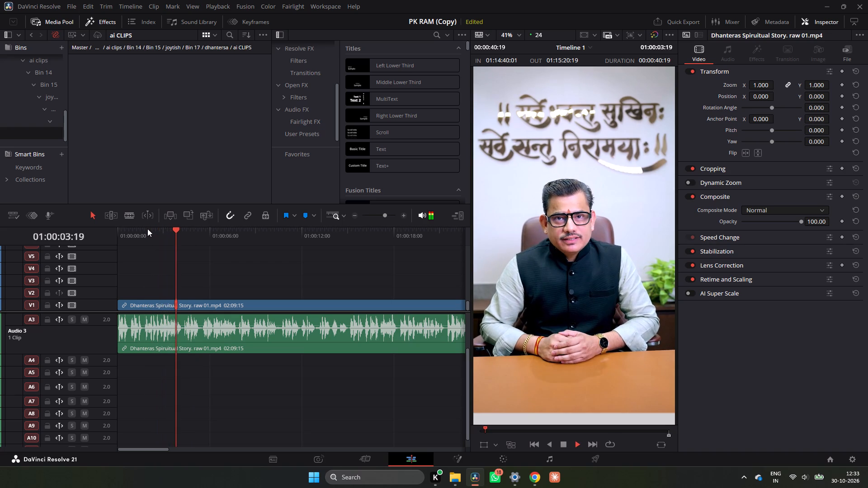
pyautogui.press('space')
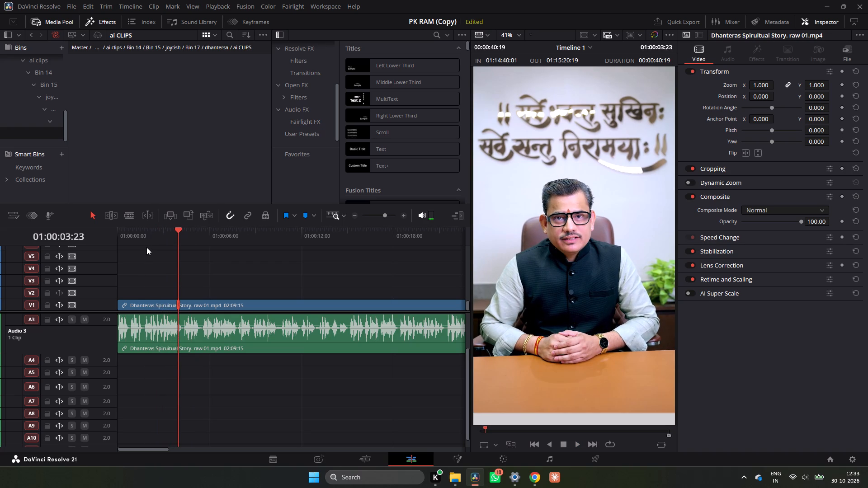
pyautogui.click(151, 231)
pyautogui.press('space')
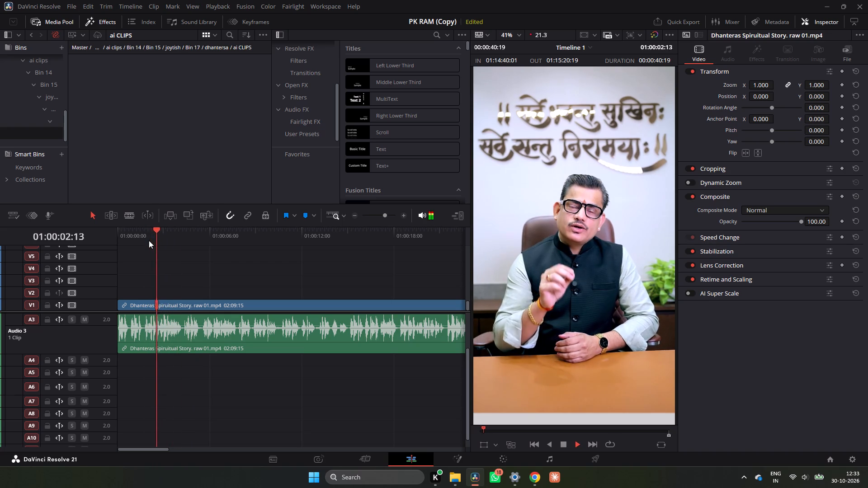
pyautogui.press('space')
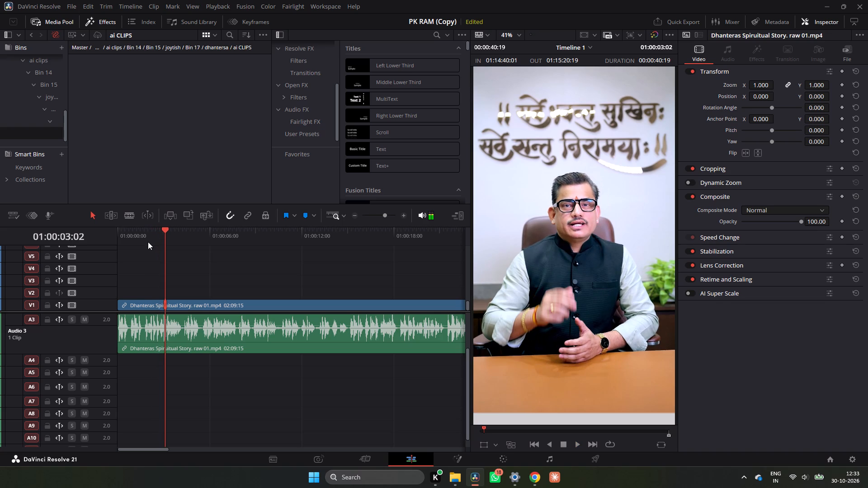
pyautogui.click(146, 239)
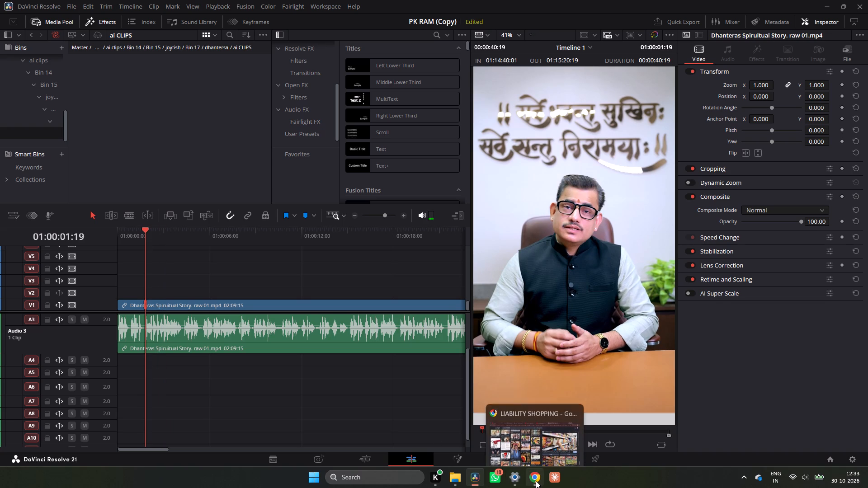
pyautogui.press('space')
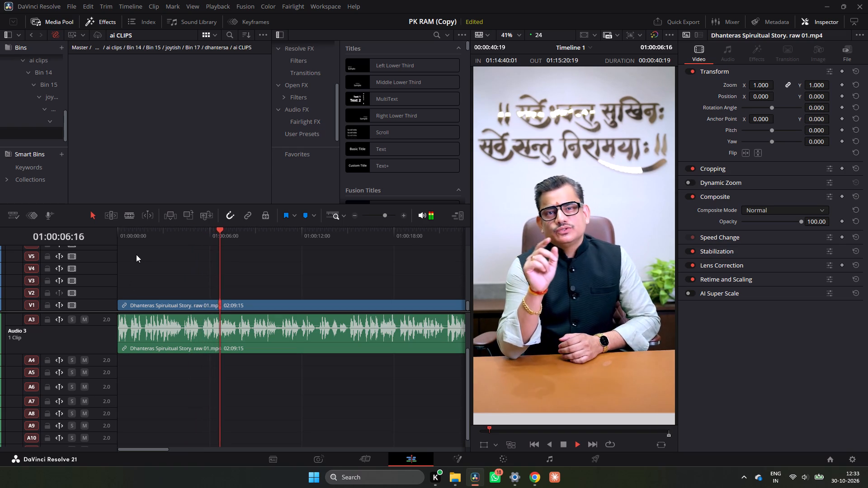
pyautogui.press('space')
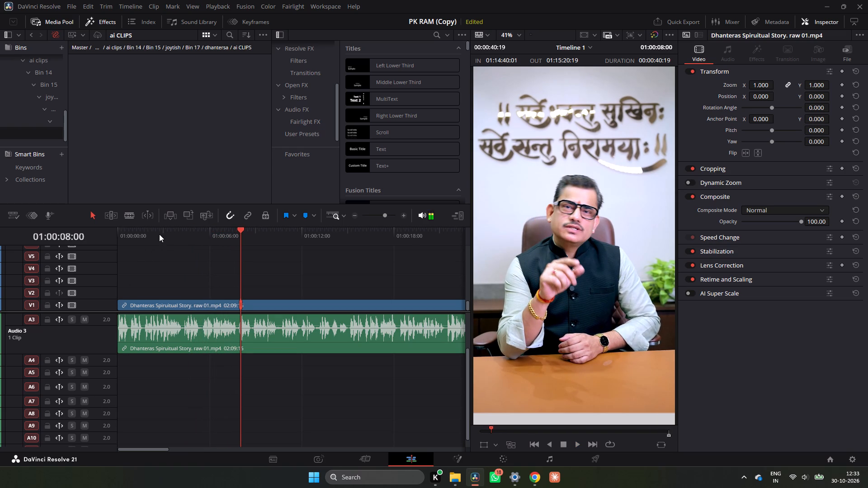
pyautogui.click(143, 231)
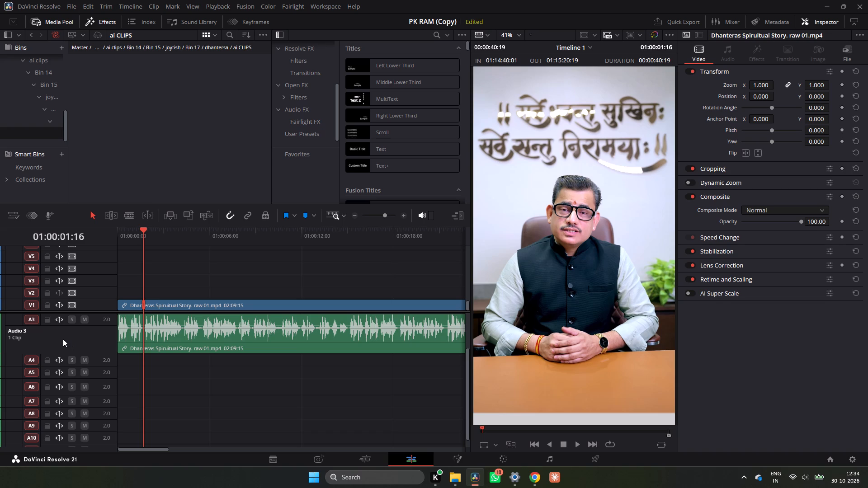
pyautogui.click(122, 241)
pyautogui.press('space')
pyautogui.press('space')
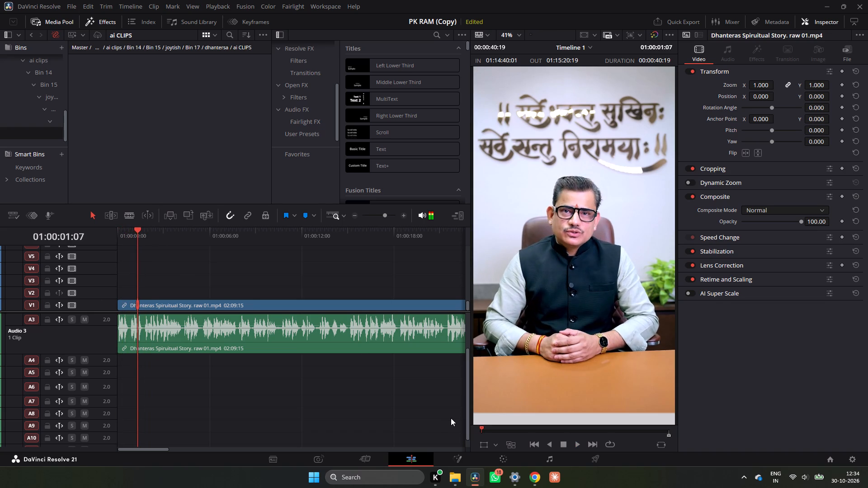
pyautogui.press('space')
pyautogui.press('space')
pyautogui.press('space')
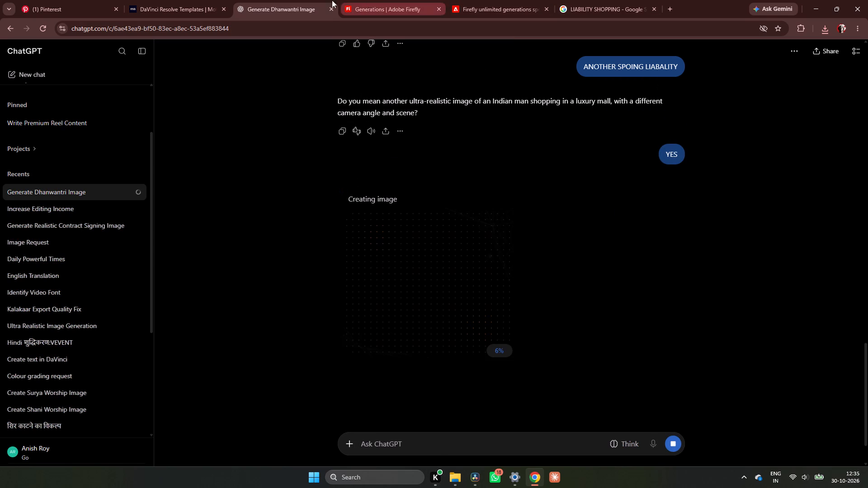
# Replace the dhanwantri search on Pinterest with a search for "diwali overlay".
pyautogui.click(77, 4)
pyautogui.click(373, 51)
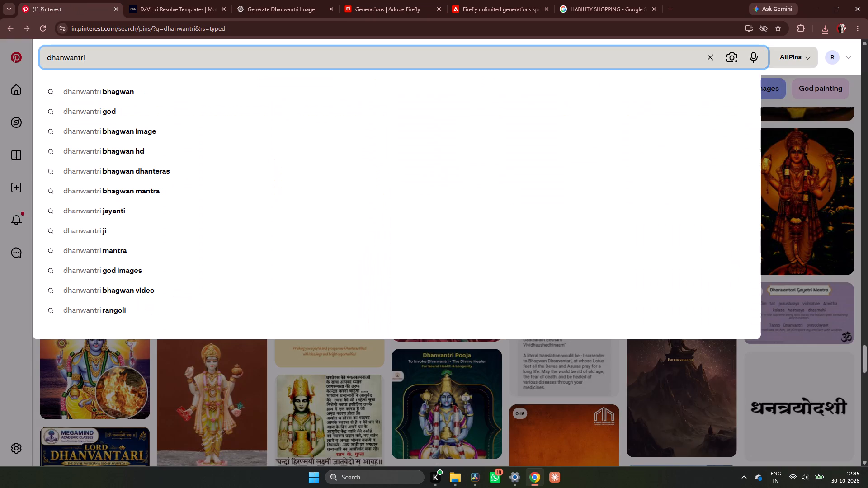
pyautogui.press('BackSpace')
pyautogui.press('BackSpace')
pyautogui.press('BackSpace')
pyautogui.press('BackSpace')
pyautogui.press('BackSpace')
pyautogui.press('BackSpace')
pyautogui.press('BackSpace')
pyautogui.press('BackSpace')
pyautogui.press('BackSpace')
pyautogui.press('BackSpace')
pyautogui.press('BackSpace')
pyautogui.press('BackSpace')
pyautogui.press('BackSpace')
pyautogui.press('BackSpace')
pyautogui.press('BackSpace')
pyautogui.press('BackSpace')
pyautogui.press('BackSpace')
pyautogui.press('BackSpace')
pyautogui.press('BackSpace')
pyautogui.press('BackSpace')
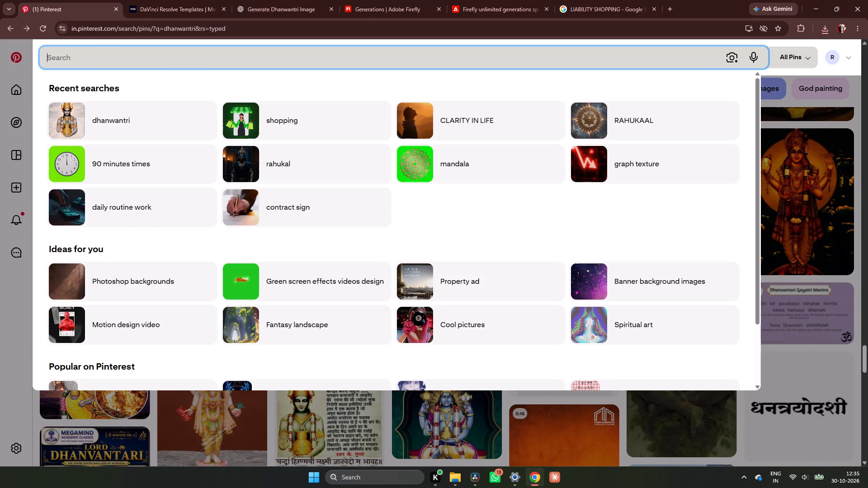
pyautogui.write('DIWALI OVE')
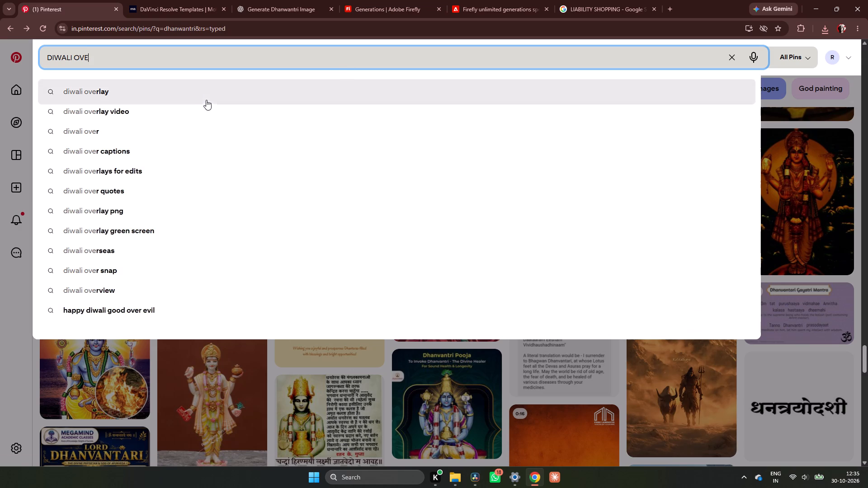
pyautogui.click(202, 89)
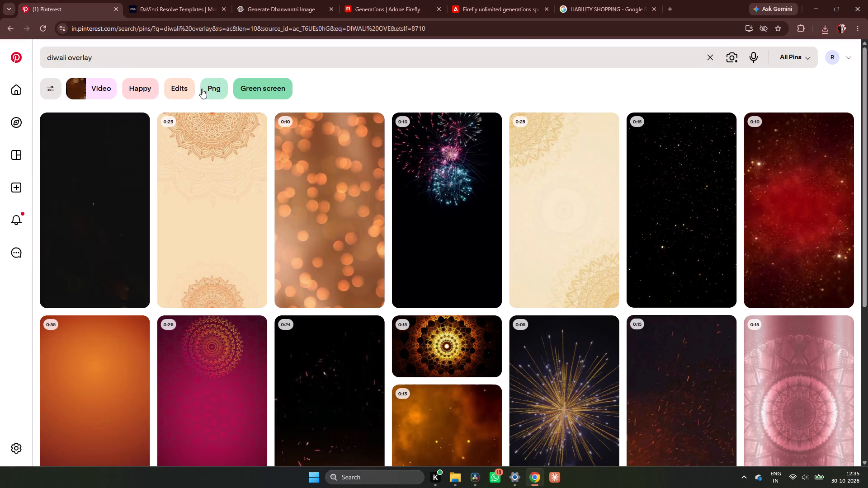
# Look through the Pinterest "diwali overlay" results for overlays, lights, sparks and diya backgrounds that suit the Dhanteras reel.
pyautogui.scroll(-5, 443, 385)
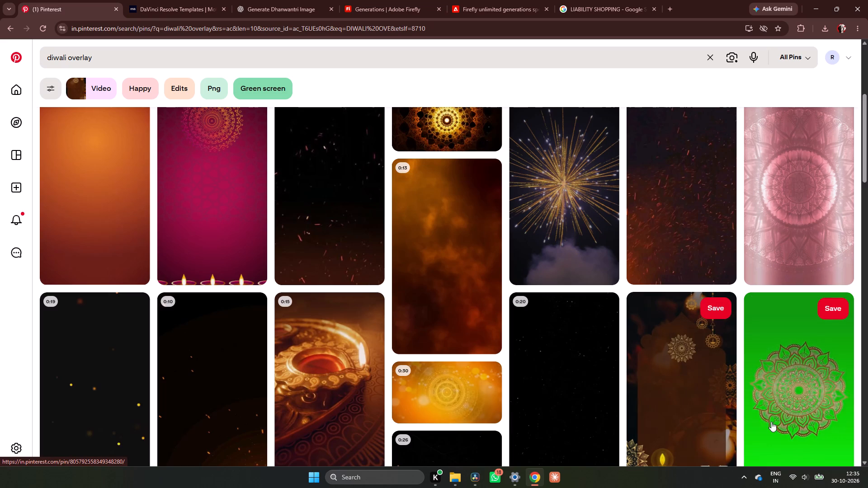
pyautogui.scroll(-7, 752, 376)
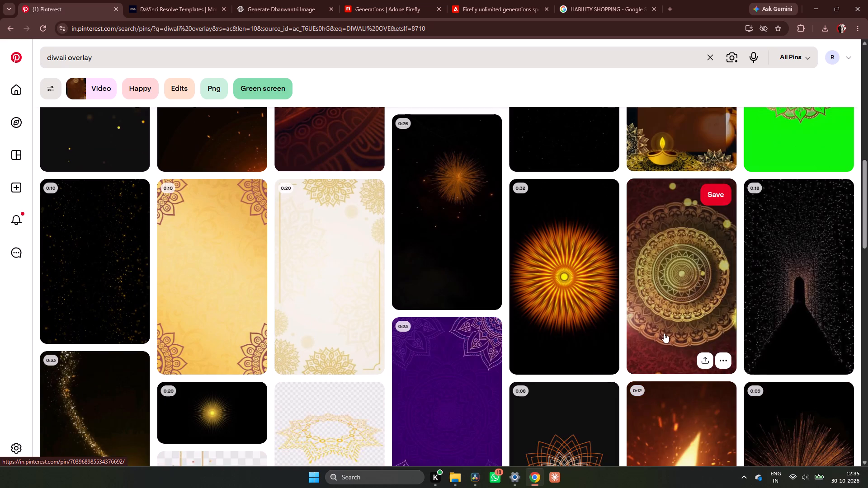
pyautogui.scroll(-10, 552, 313)
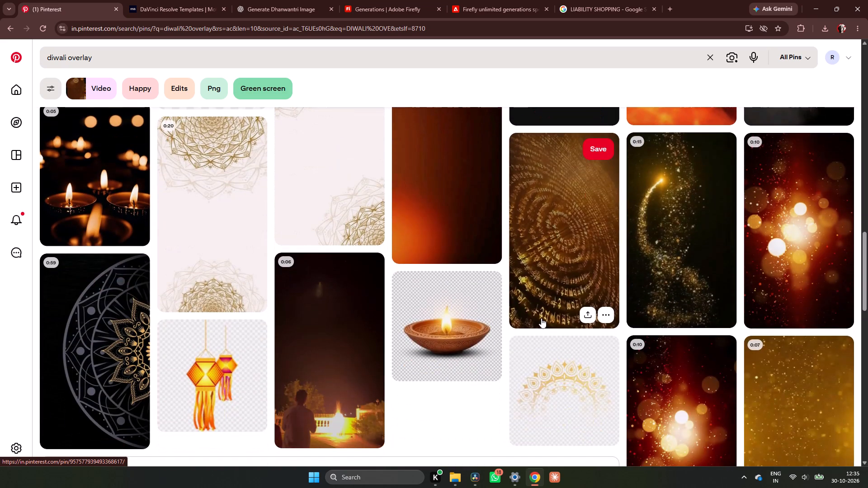
pyautogui.scroll(-11, 541, 318)
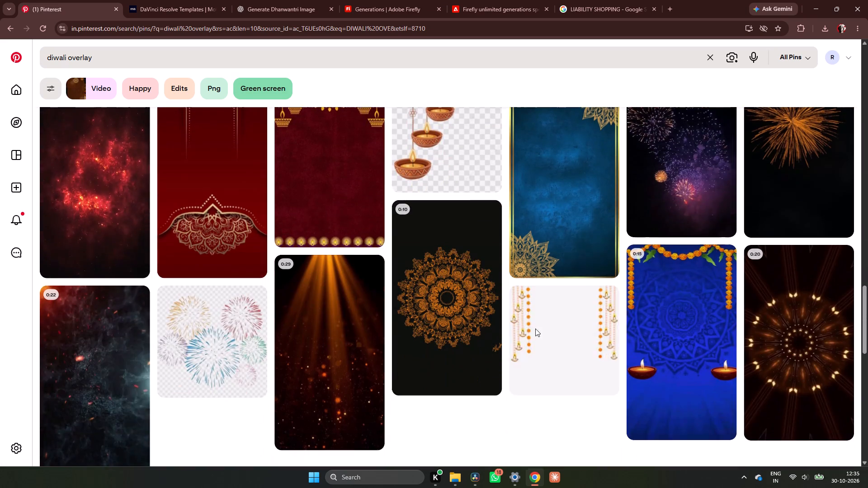
pyautogui.scroll(-5, 534, 329)
pyautogui.scroll(-4, 420, 305)
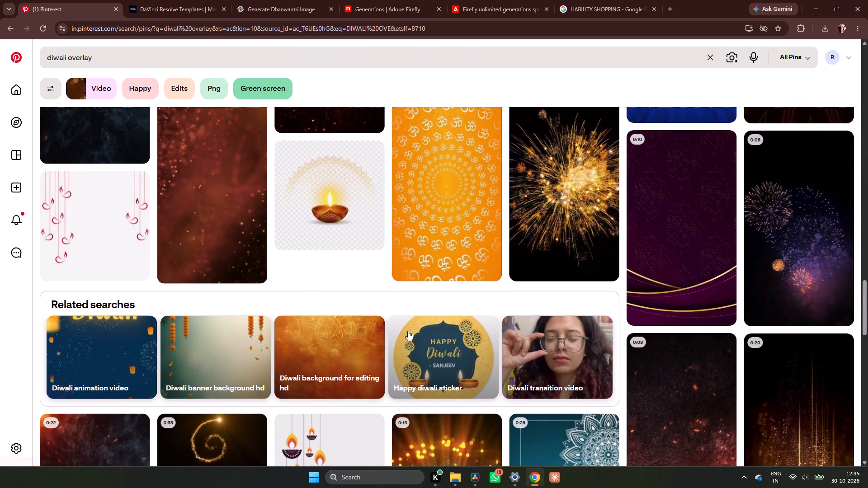
pyautogui.scroll(-4, 408, 331)
pyautogui.scroll(1, 408, 332)
pyautogui.scroll(-1, 410, 330)
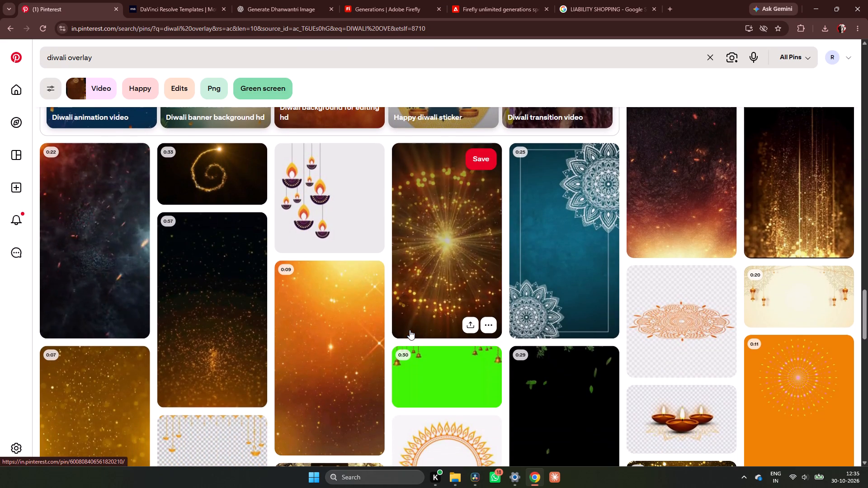
pyautogui.scroll(-5, 408, 330)
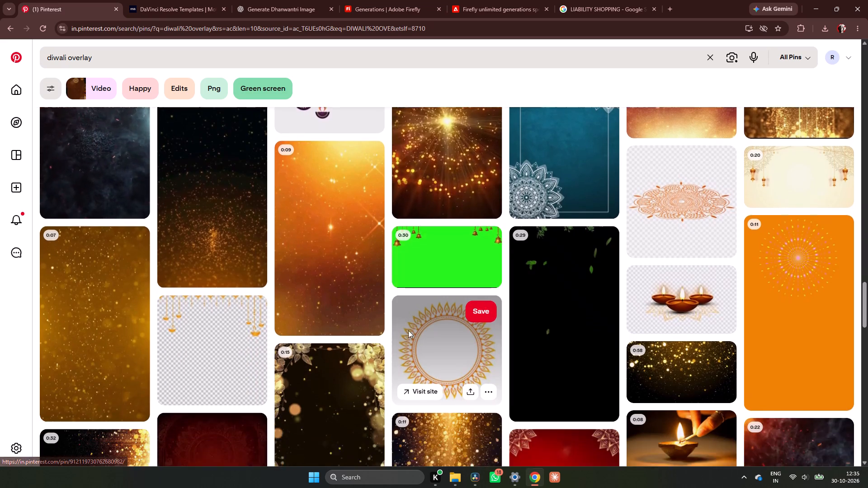
pyautogui.scroll(-8, 408, 330)
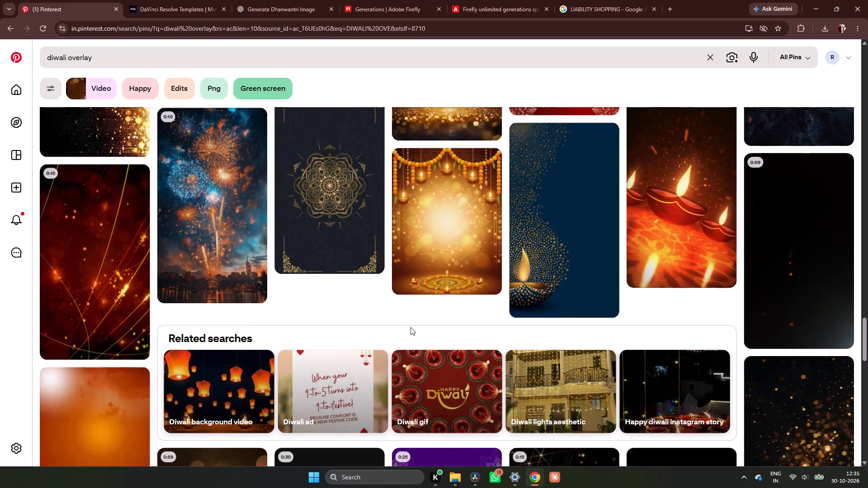
pyautogui.scroll(-12, 410, 328)
pyautogui.scroll(1, 410, 329)
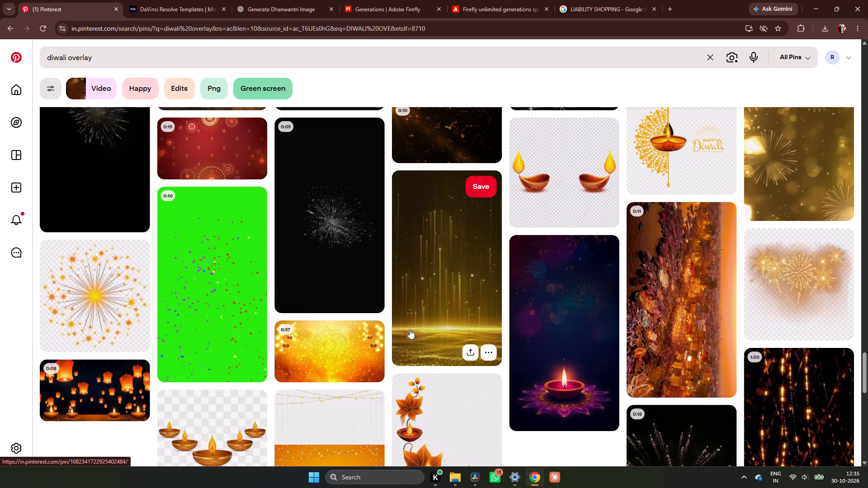
pyautogui.scroll(5, 410, 329)
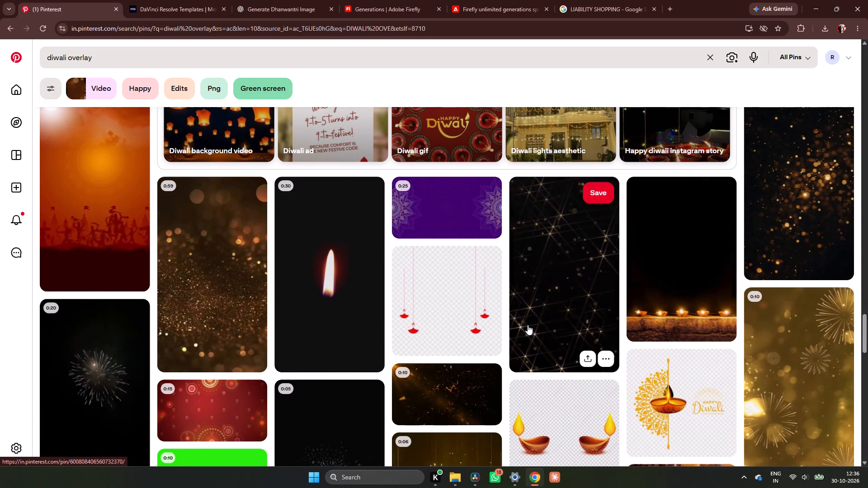
pyautogui.scroll(-8, 491, 328)
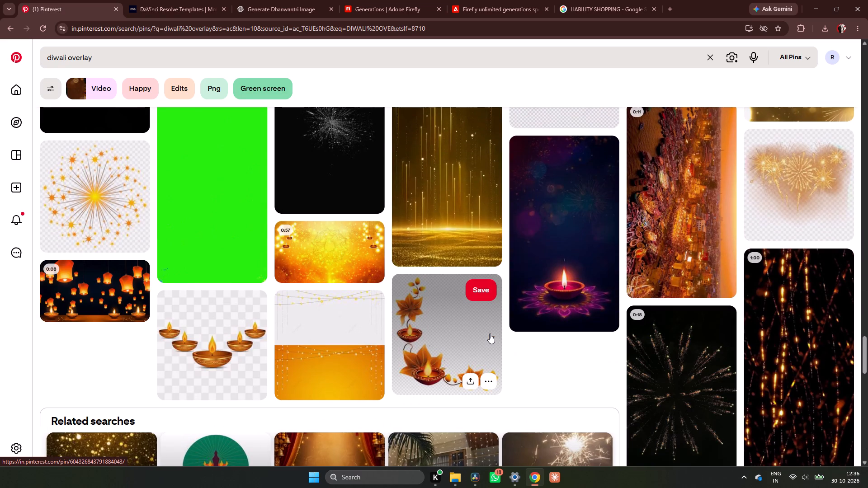
pyautogui.scroll(-11, 490, 333)
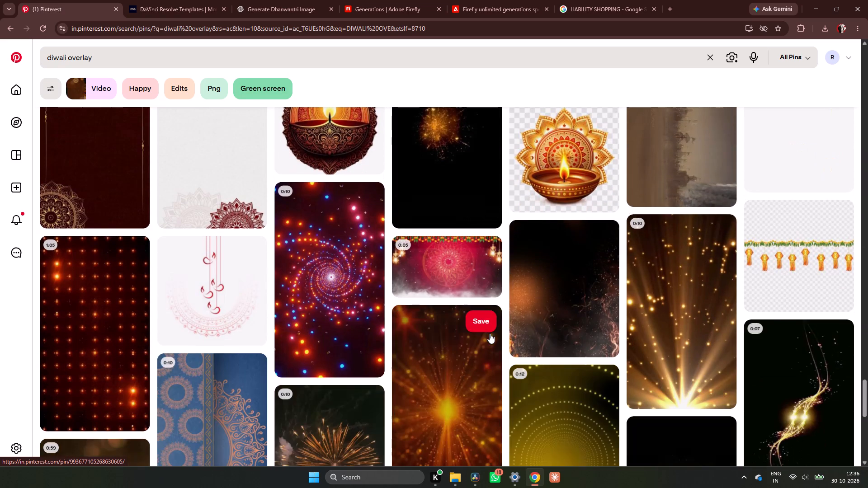
pyautogui.scroll(-6, 481, 331)
pyautogui.scroll(2, 355, 218)
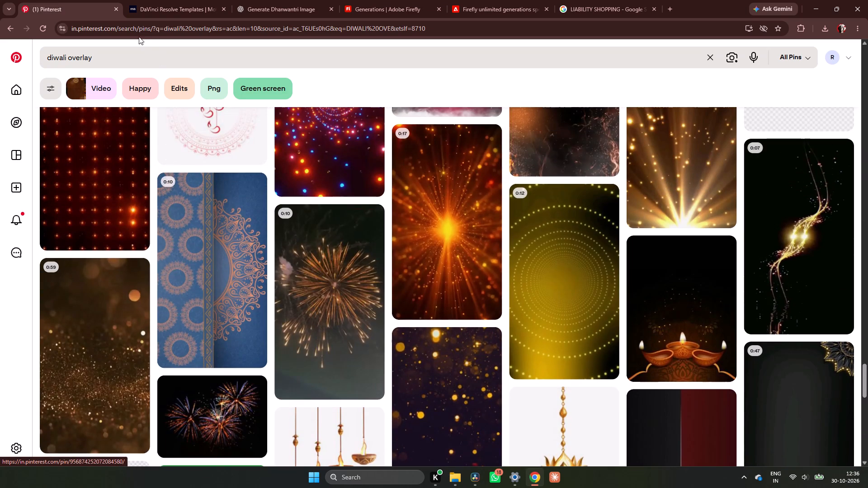
# Narrow the Diwali overlay search to "diwali overlay png" and examine the lantern, diya and mandala results.
pyautogui.click(217, 94)
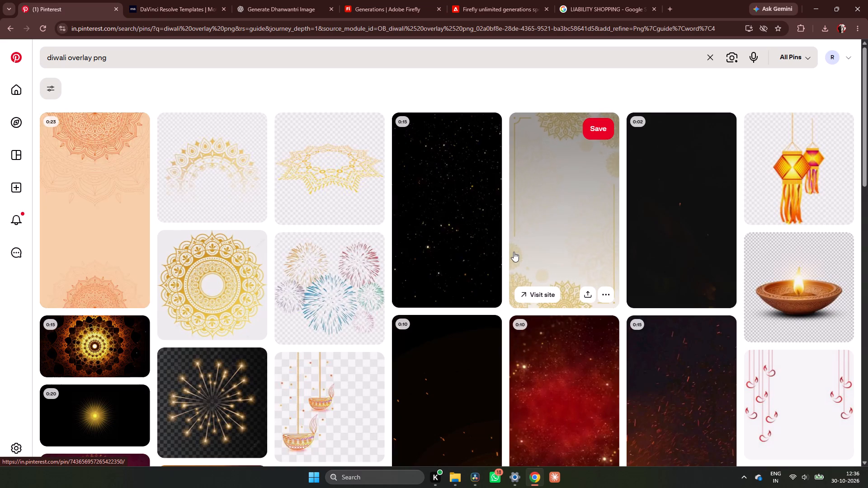
pyautogui.scroll(-1, 514, 252)
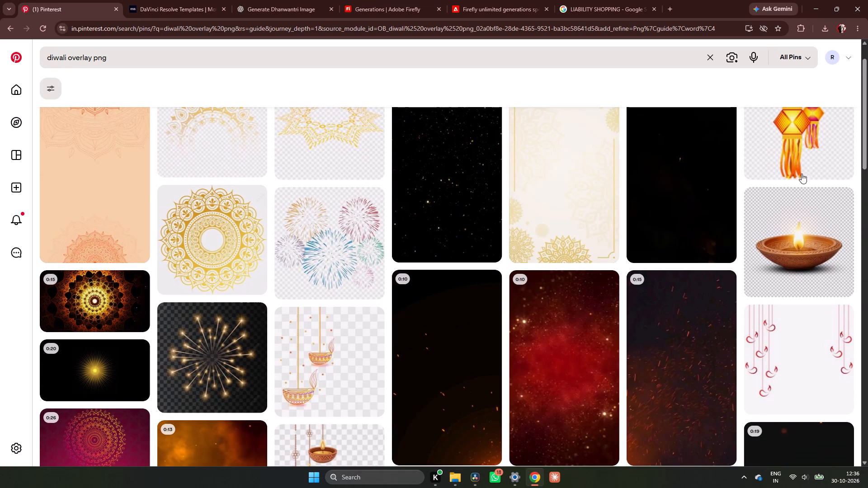
pyautogui.click(795, 160)
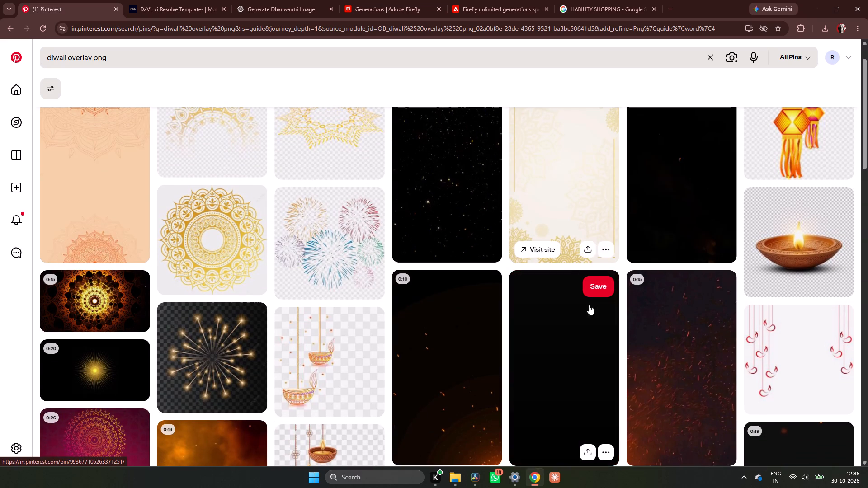
pyautogui.scroll(-9, 564, 314)
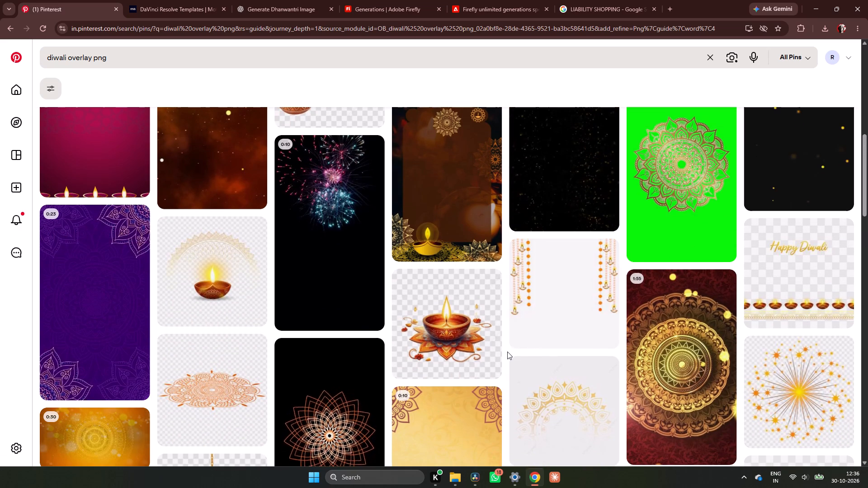
pyautogui.scroll(-12, 508, 353)
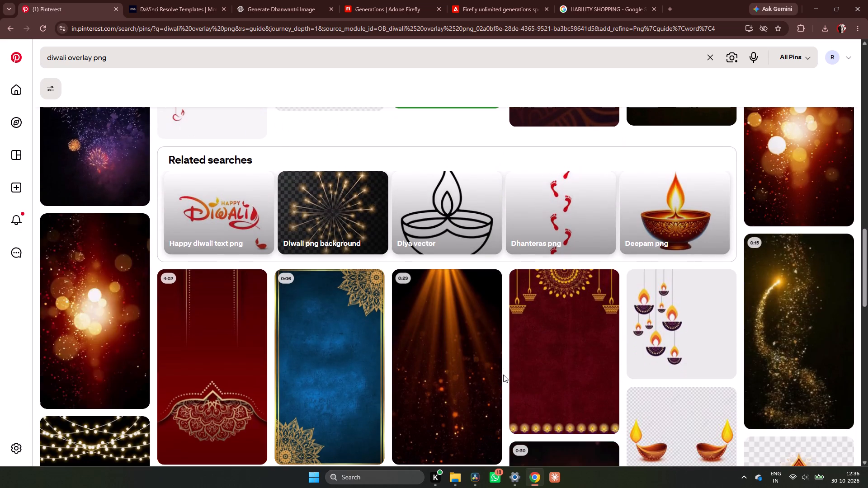
pyautogui.scroll(-14, 503, 375)
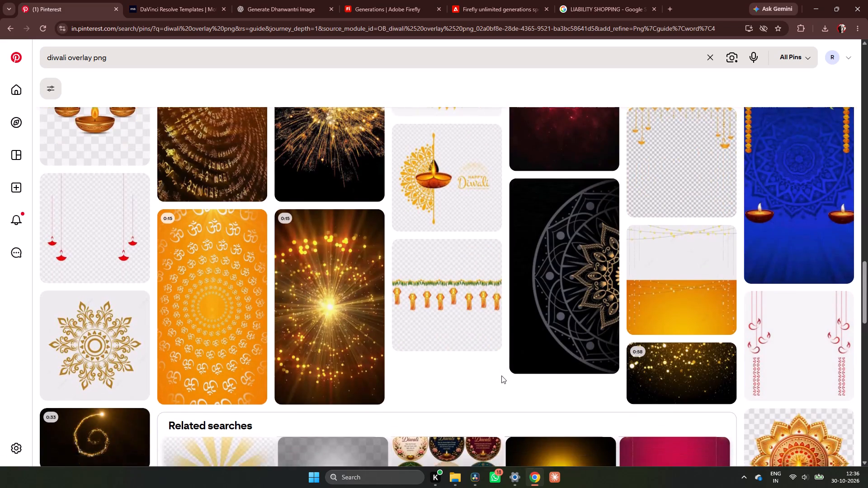
pyautogui.scroll(-2, 501, 375)
pyautogui.scroll(-13, 491, 417)
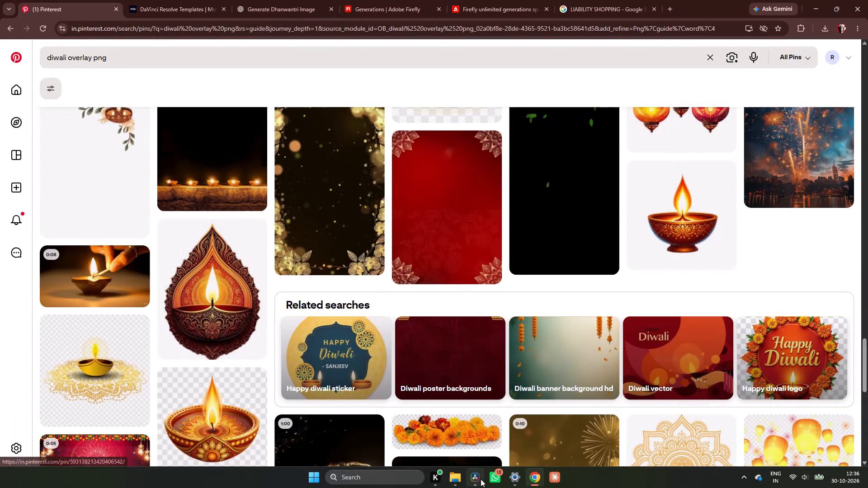
# Switch to File Explorer with the Windows-SSD (C:) drive's folders.
pyautogui.click(446, 477)
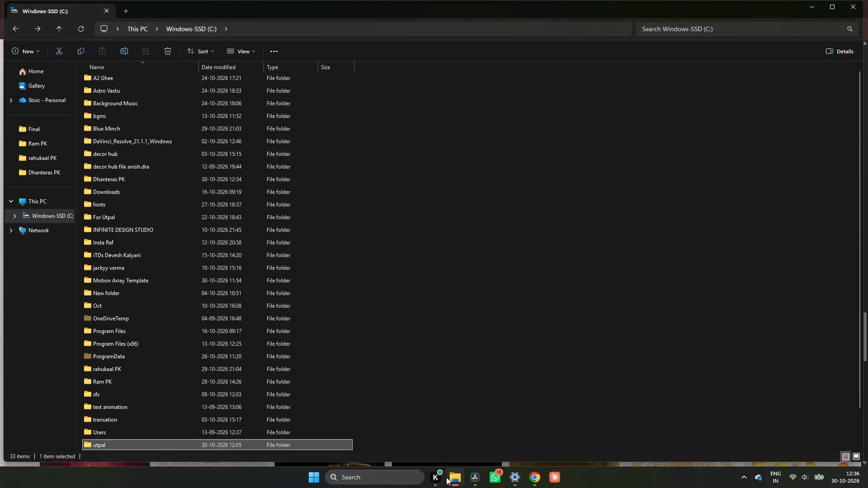
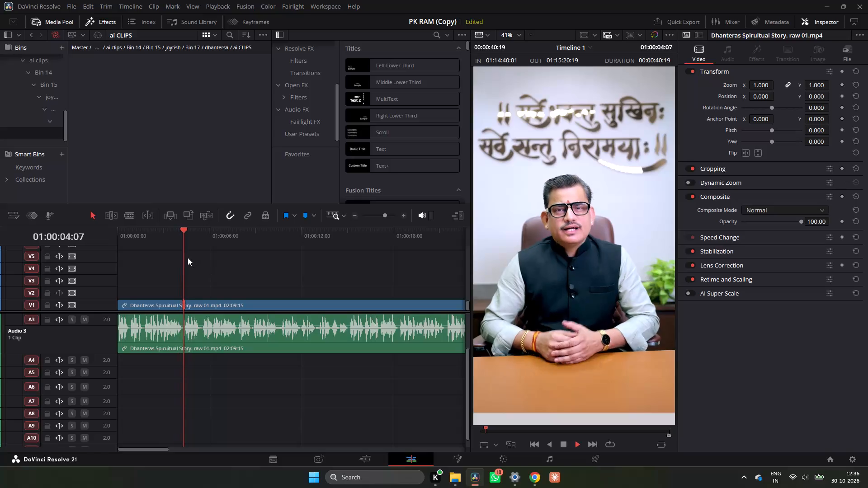
# Play and replay the Dhanteras raw clip on Timeline 1 from about 4 to 10 seconds to examine the speech and gestures.
pyautogui.press('space')
pyautogui.click(174, 237)
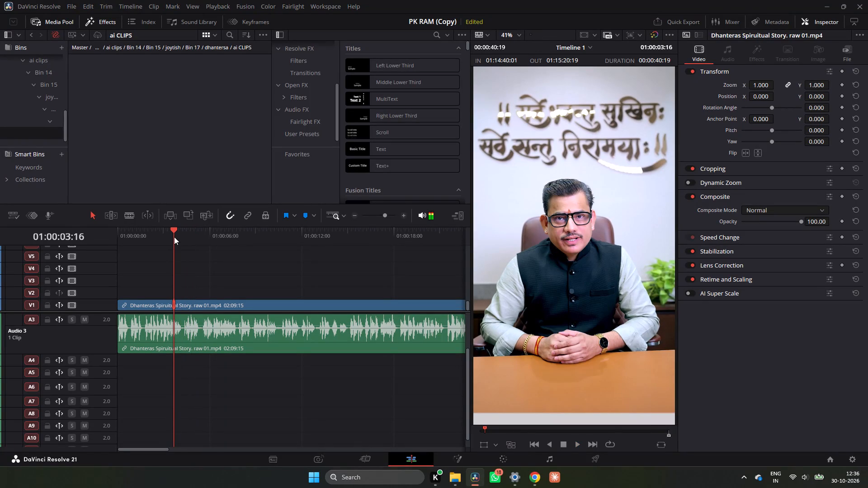
pyautogui.press('space')
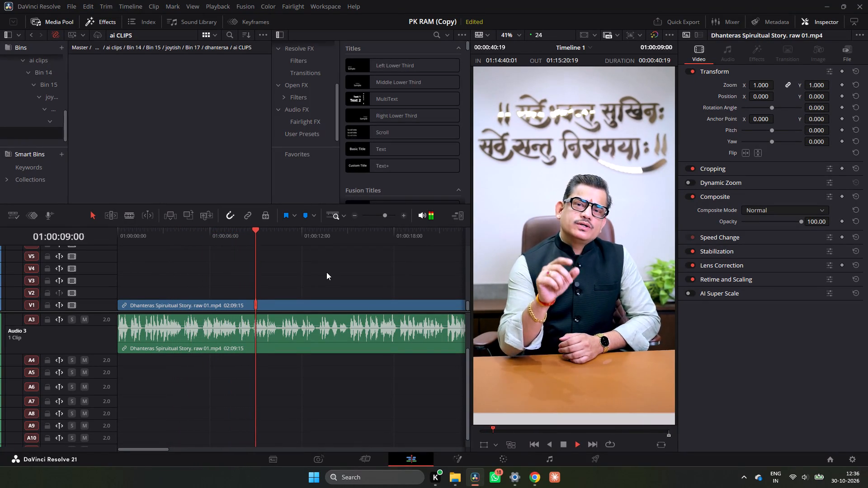
pyautogui.press('space')
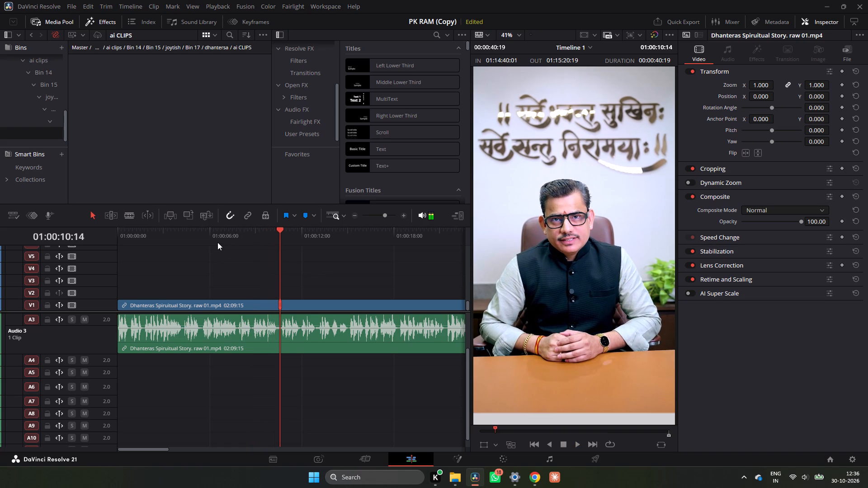
pyautogui.click(189, 233)
pyautogui.click(179, 235)
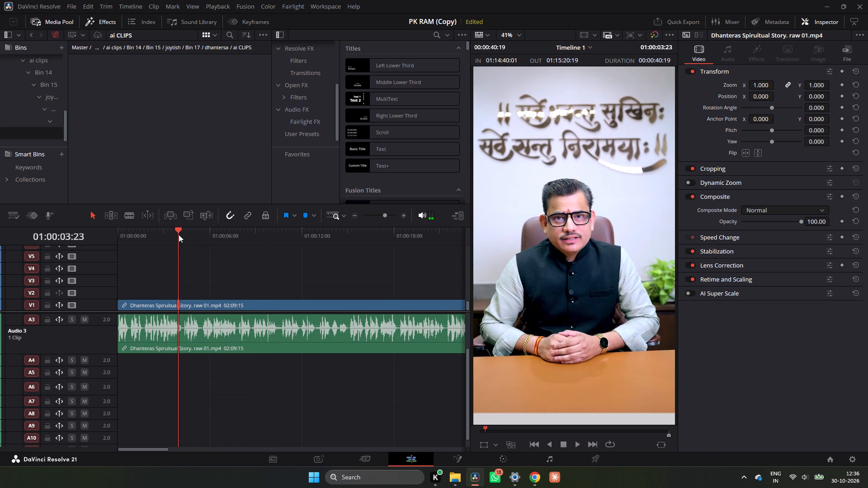
pyautogui.press('space')
pyautogui.press('space')
pyautogui.press('space')
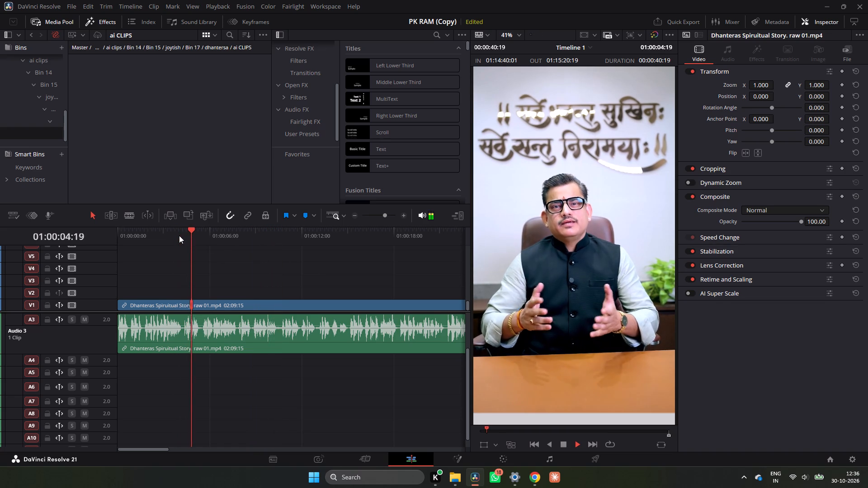
pyautogui.press('space')
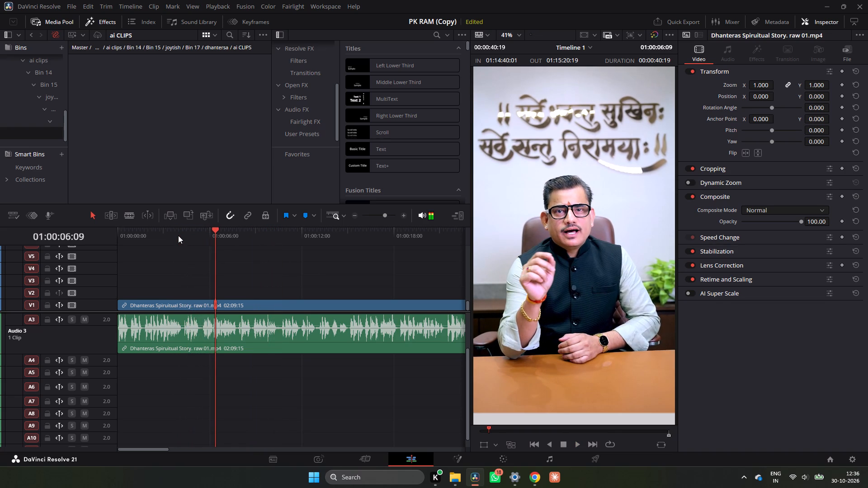
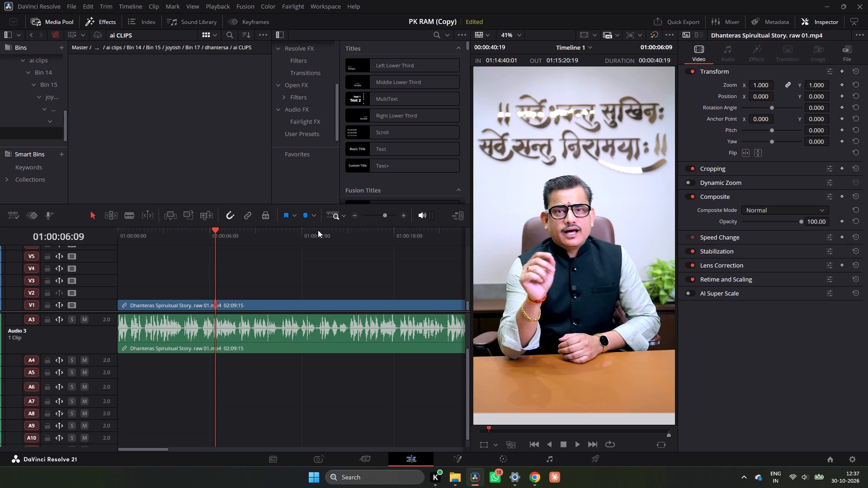
# Play and replay the Dhanteras raw clip on Timeline 1 from about 4 to 21 seconds to examine the speech and gestures.
pyautogui.click(182, 244)
pyautogui.press('space')
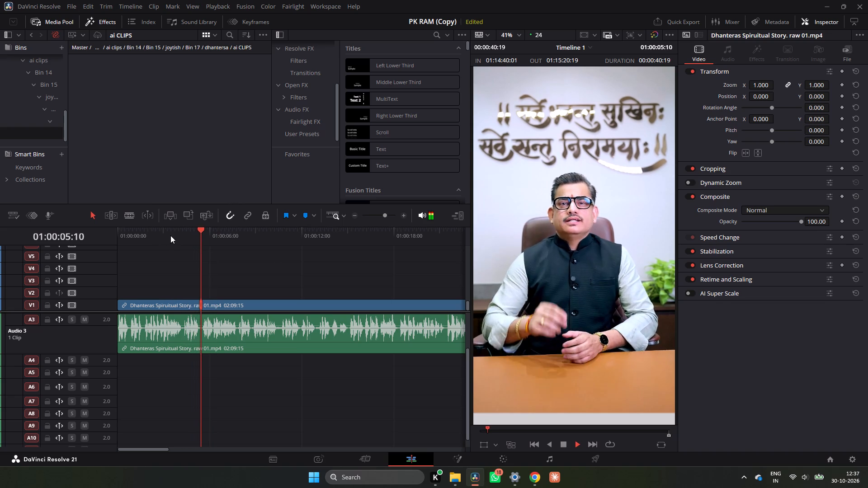
pyautogui.click(170, 235)
pyautogui.press('space')
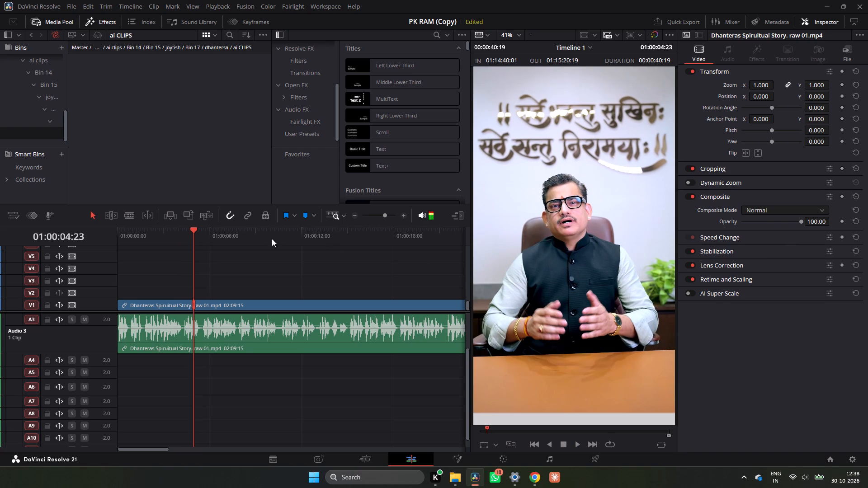
pyautogui.click(181, 235)
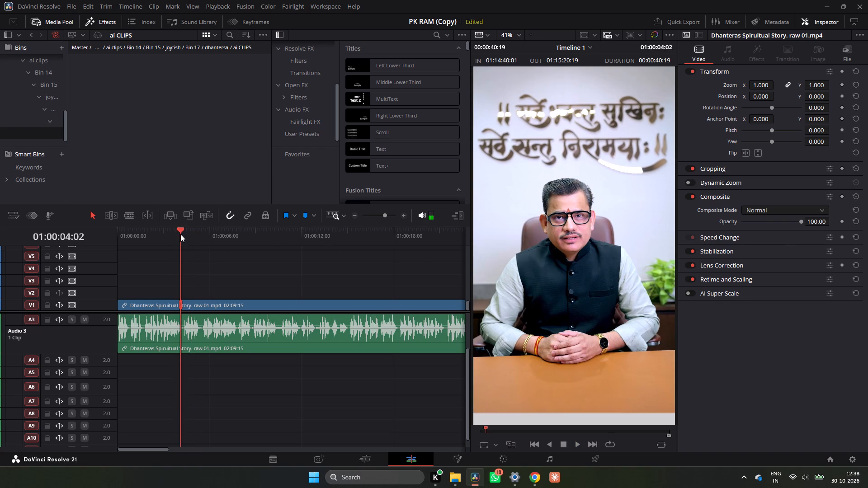
pyautogui.press('space')
pyautogui.click(183, 235)
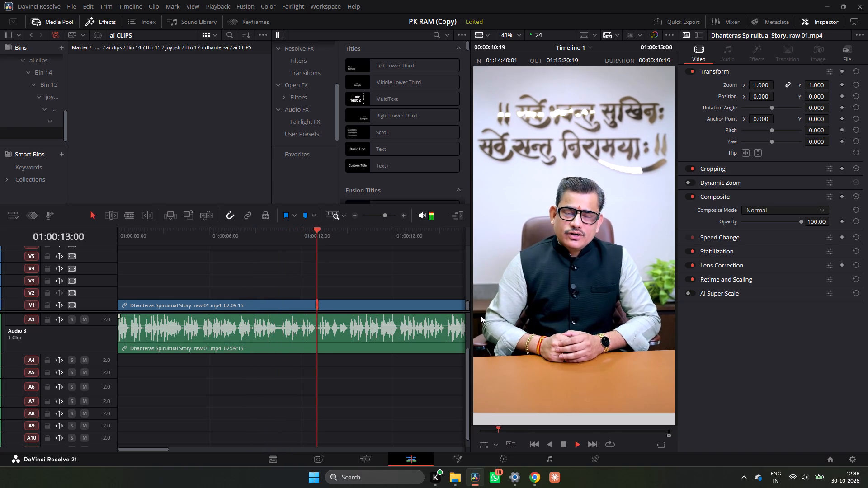
pyautogui.press('space')
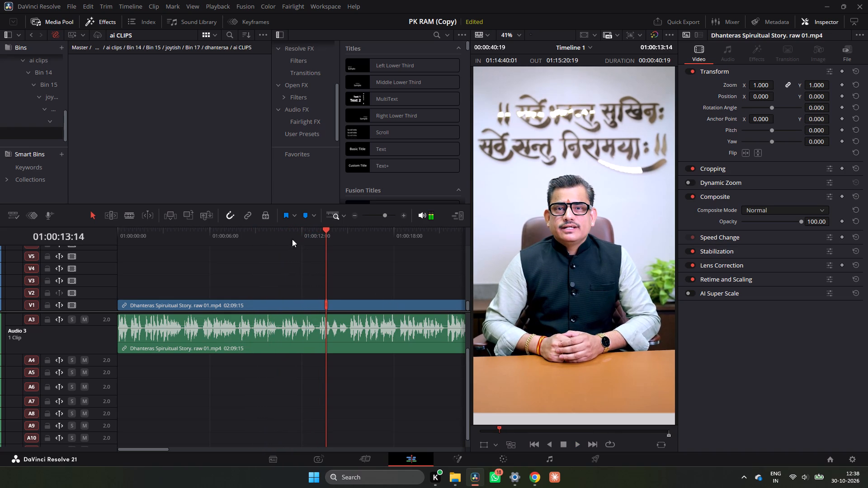
pyautogui.click(279, 237)
pyautogui.press('space')
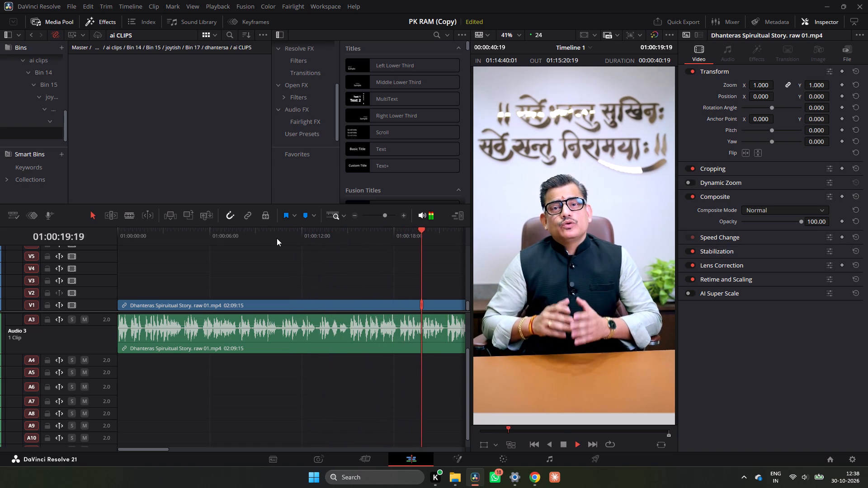
pyautogui.press('space')
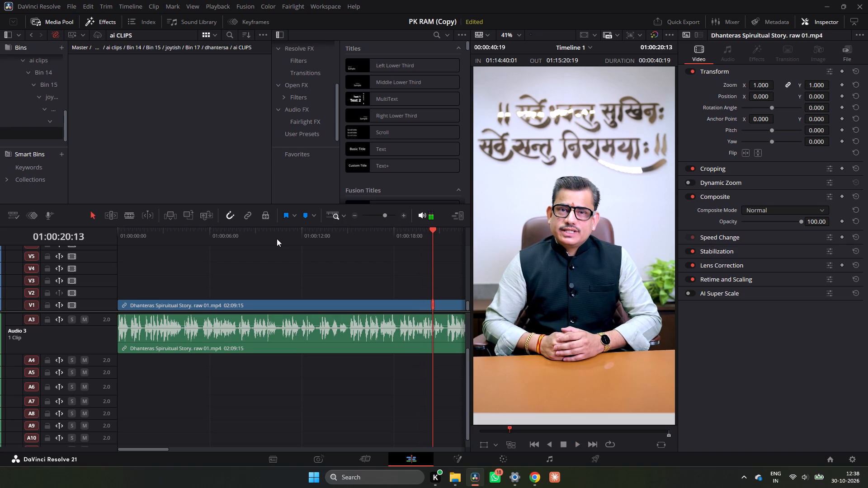
pyautogui.press('space')
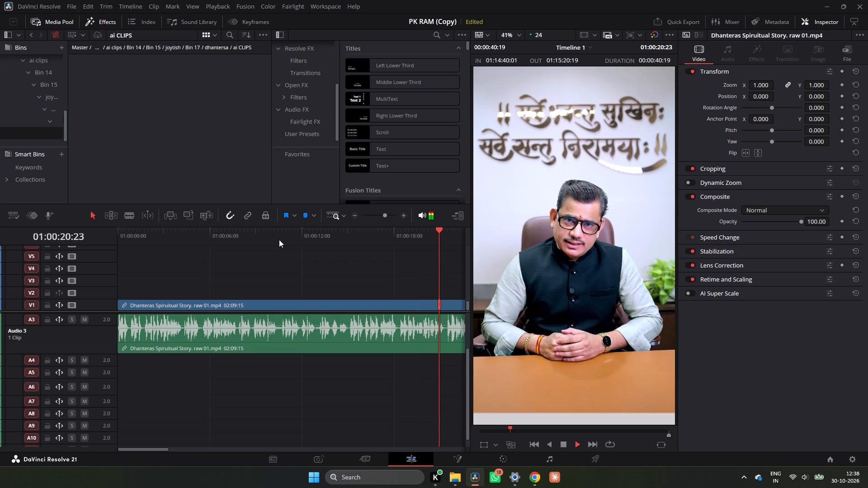
pyautogui.press('space')
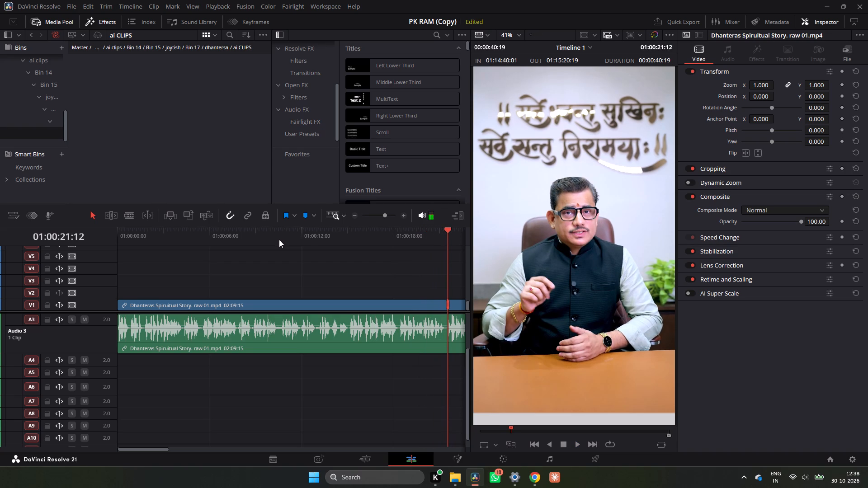